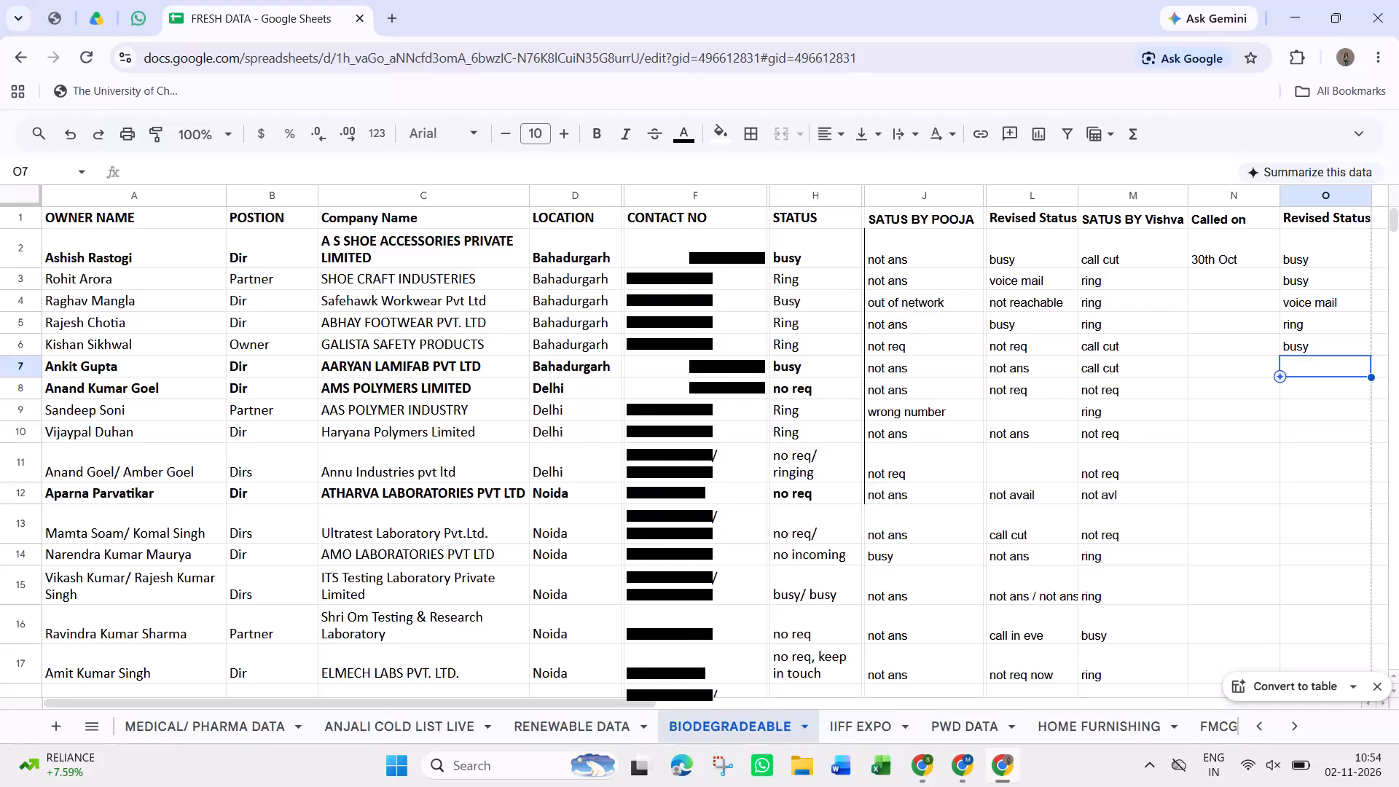
# Copy the company name AARYAN LAMIFAB PVT LTD from row 7 of the BIODEGRADEABLE sheet.
pyautogui.press('Left')
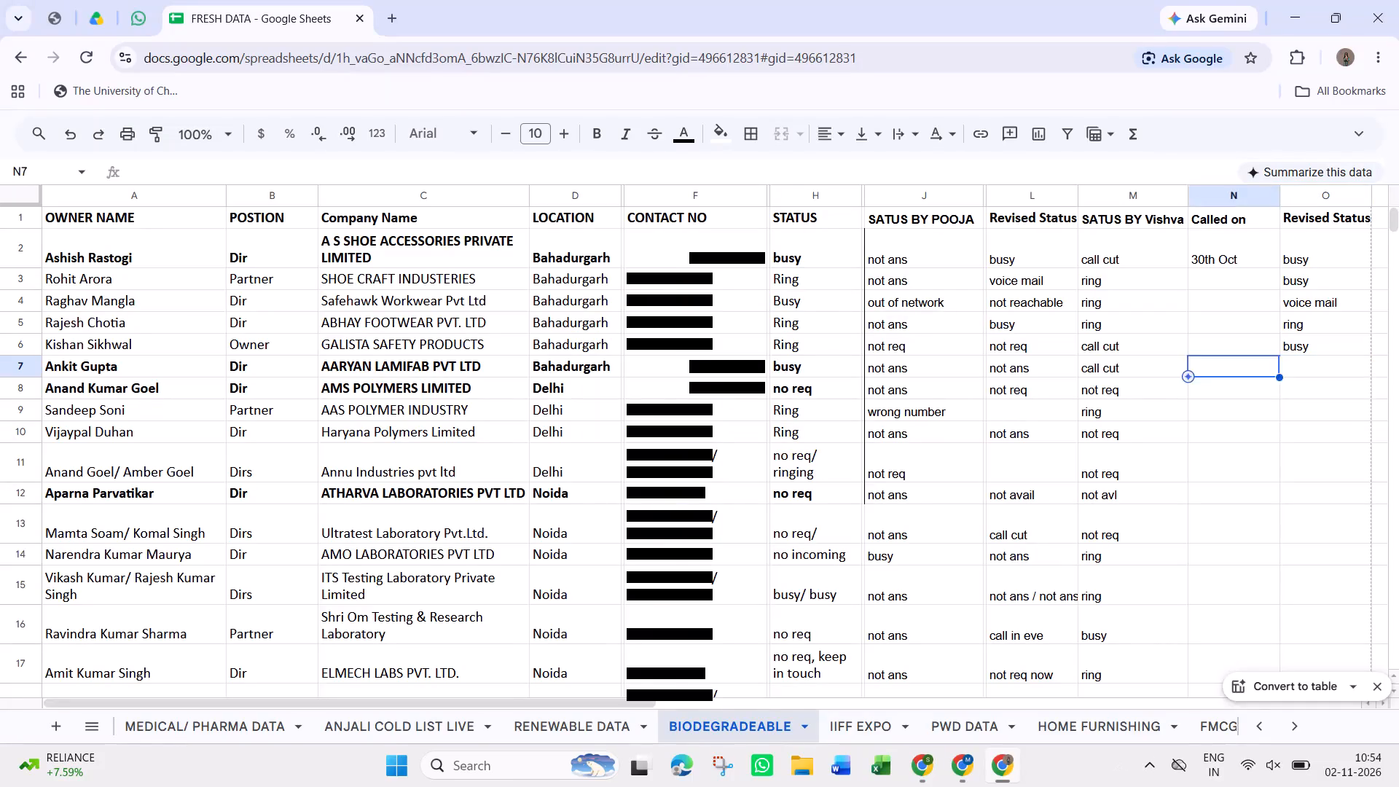
pyautogui.press('Left')
pyautogui.press('Left')
pyautogui.press('Left')
pyautogui.press('Left')
pyautogui.press('Left')
pyautogui.press('Left')
pyautogui.press('Left')
pyautogui.press('Left')
pyautogui.press('Left')
pyautogui.press('Left')
pyautogui.press('Left')
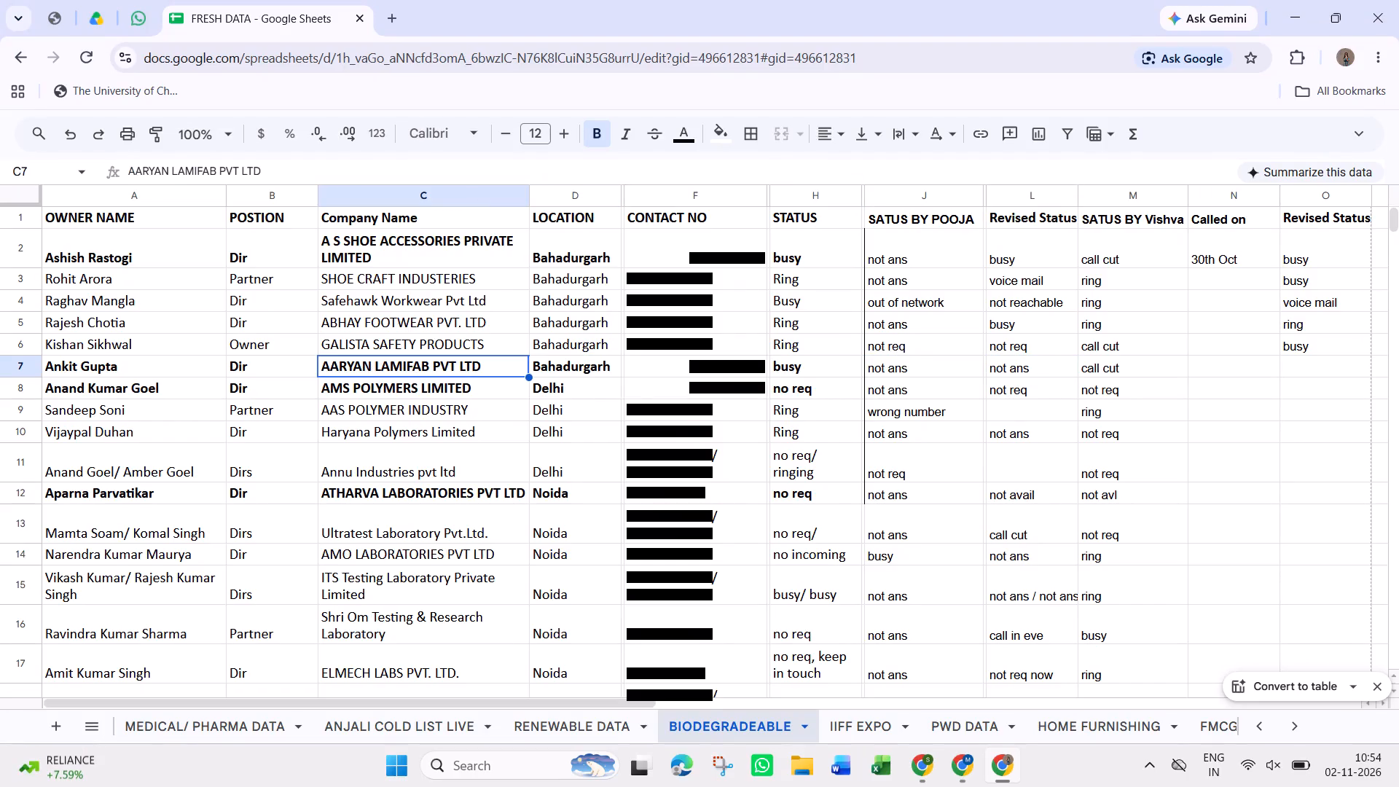
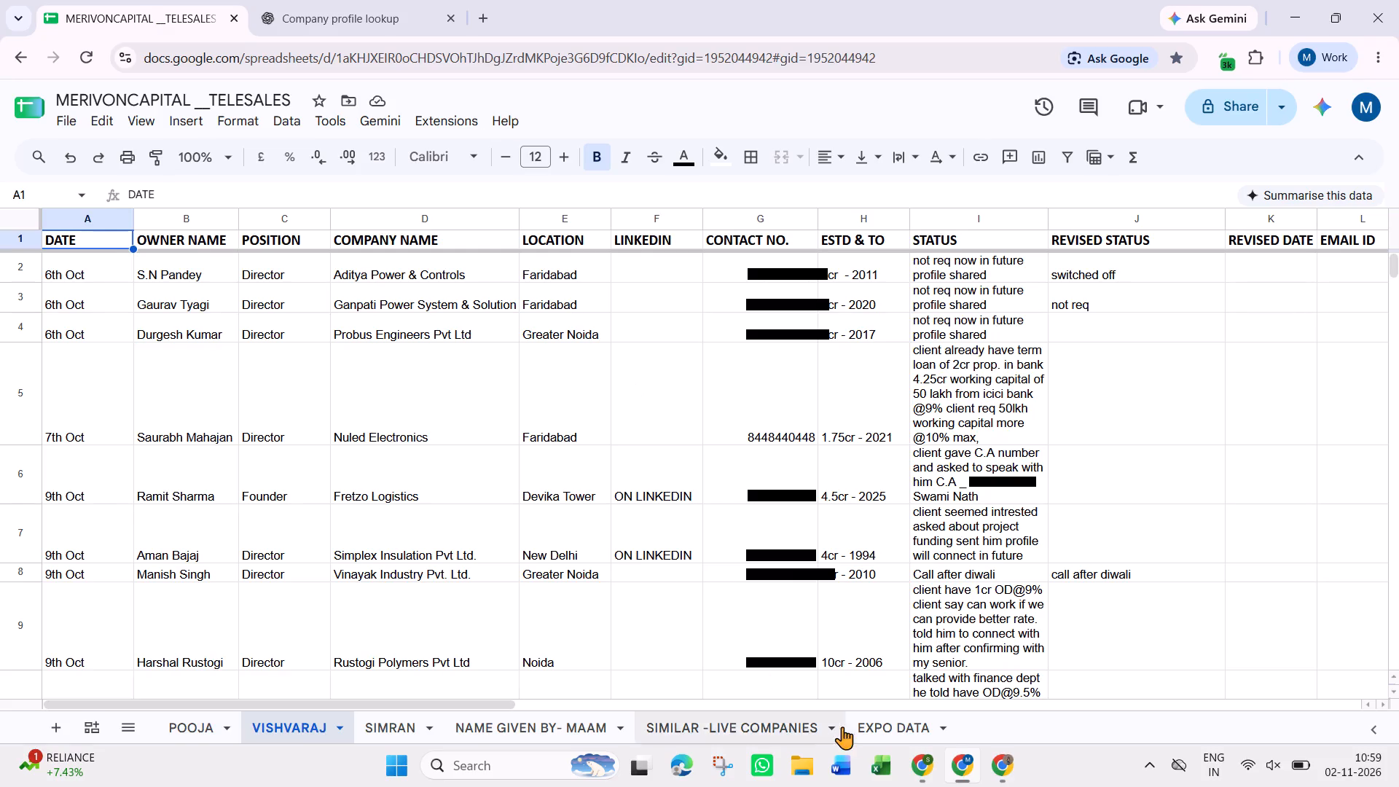
pyautogui.click(1000, 777)
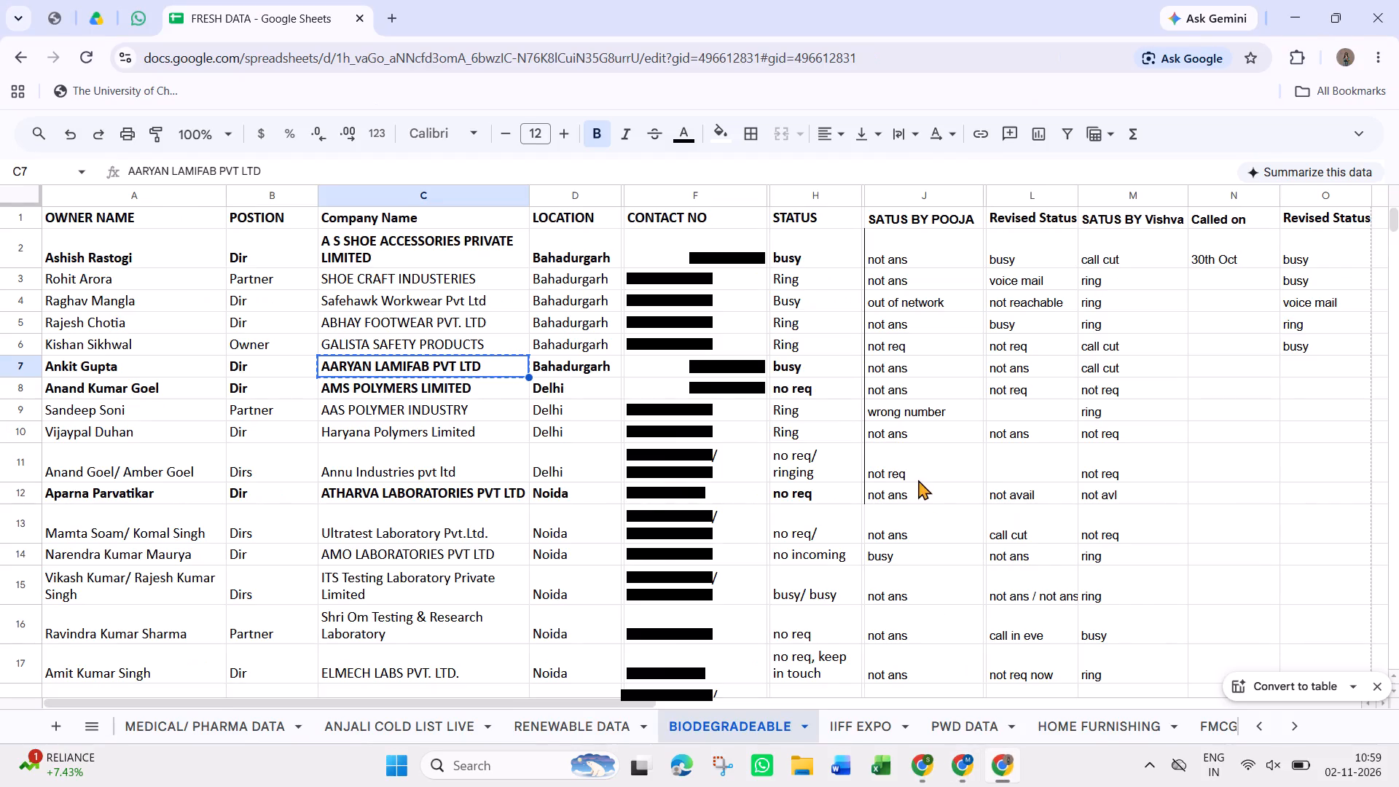
pyautogui.click(742, 372)
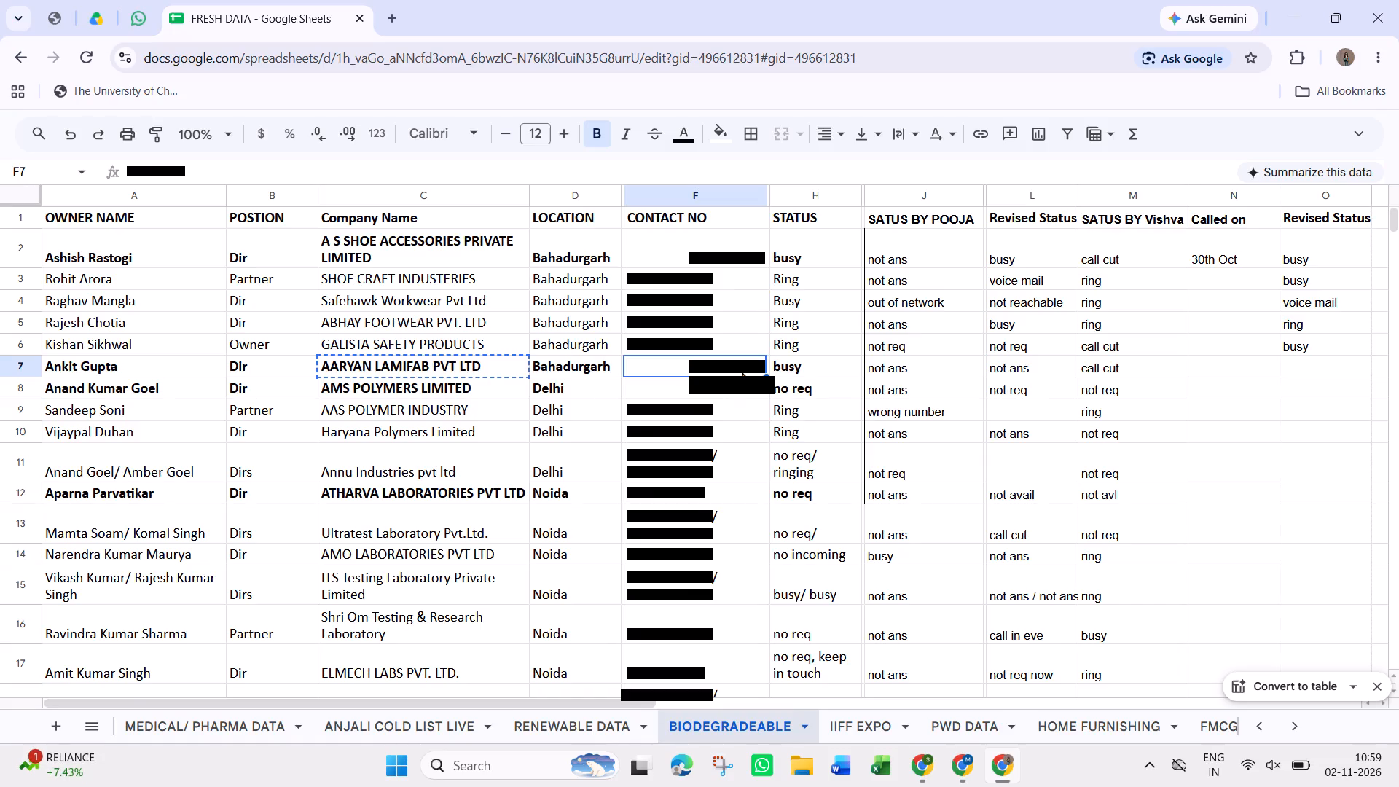
pyautogui.press('Right')
pyautogui.press('Right')
pyautogui.press('Right')
pyautogui.press('Right')
pyautogui.press('Right')
pyautogui.press('Right')
pyautogui.press('Right')
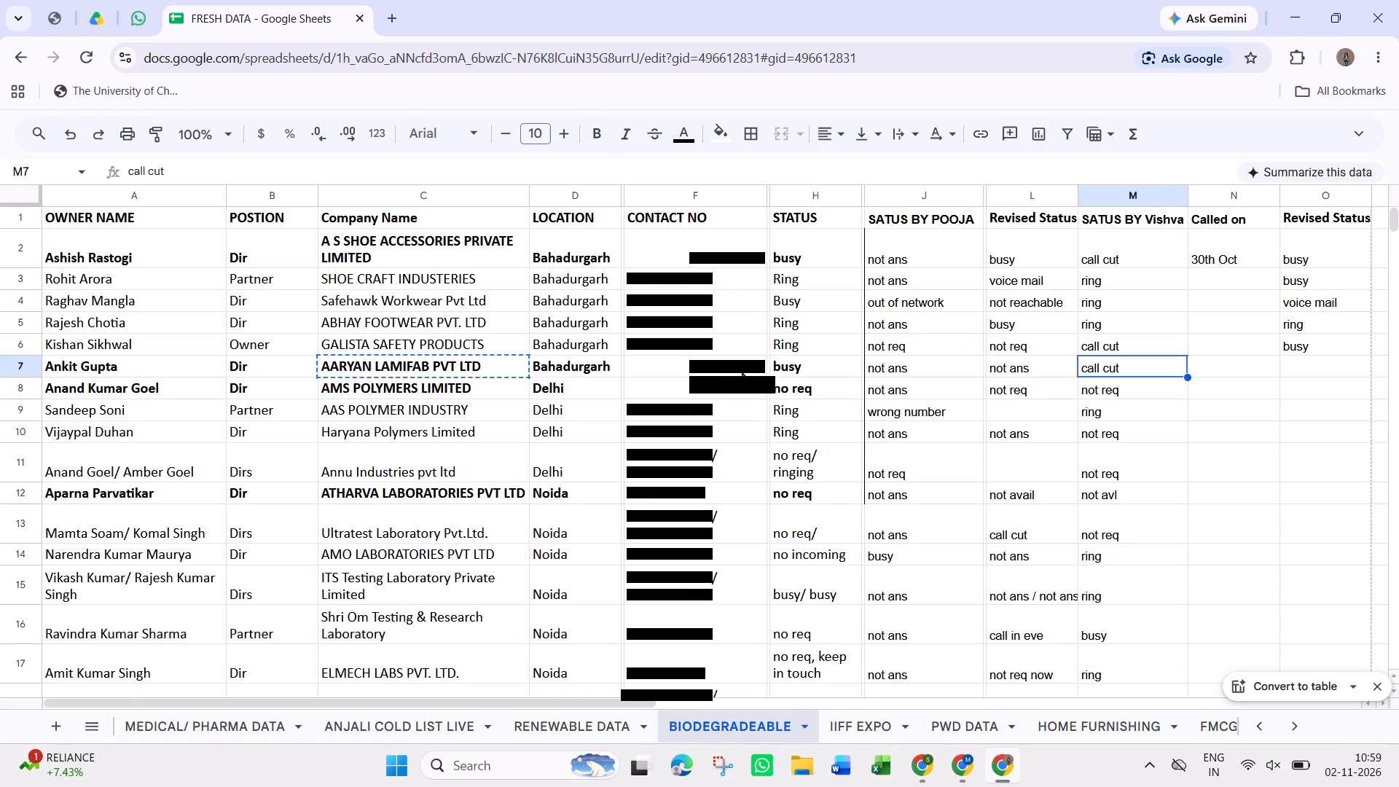
pyautogui.press('Right')
pyautogui.press('Right')
pyautogui.write('bu')
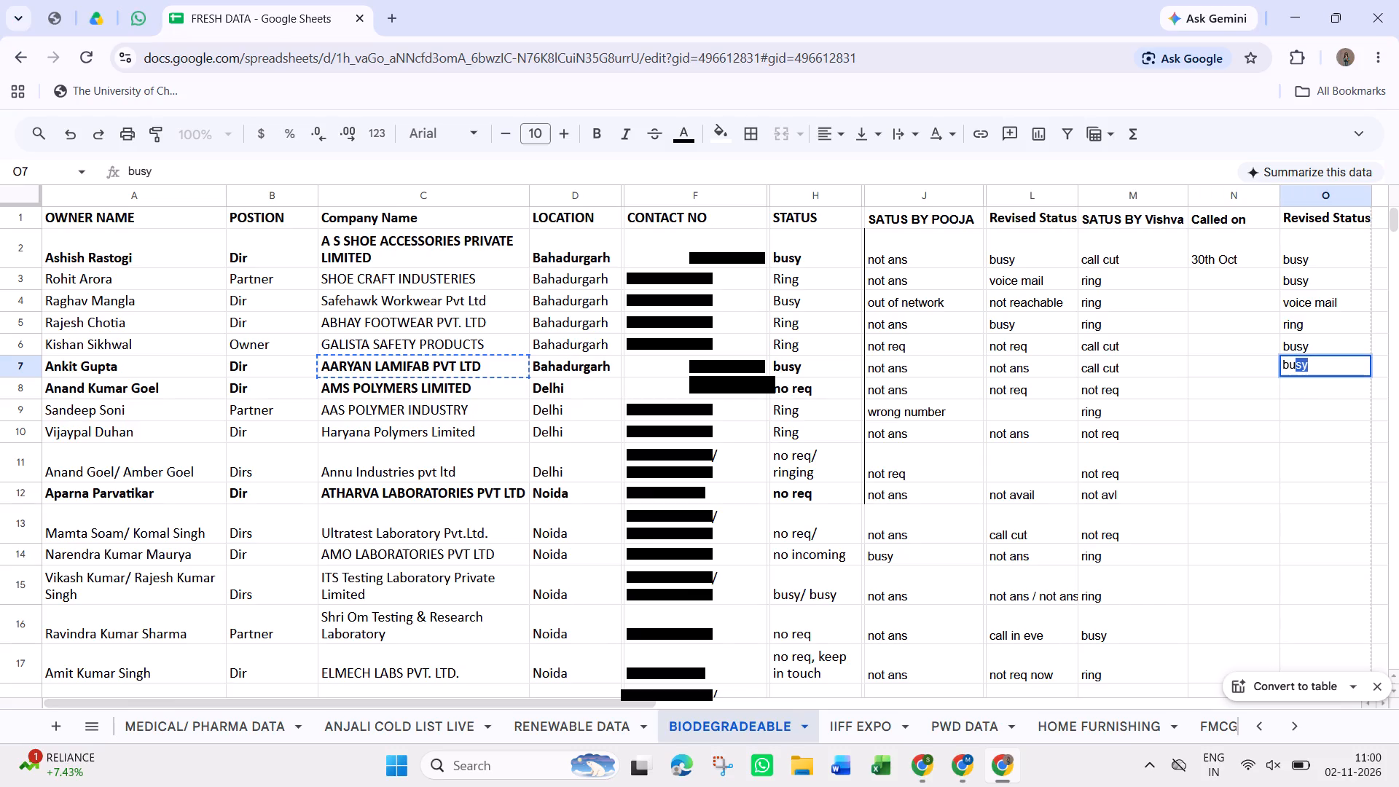
pyautogui.press('Return')
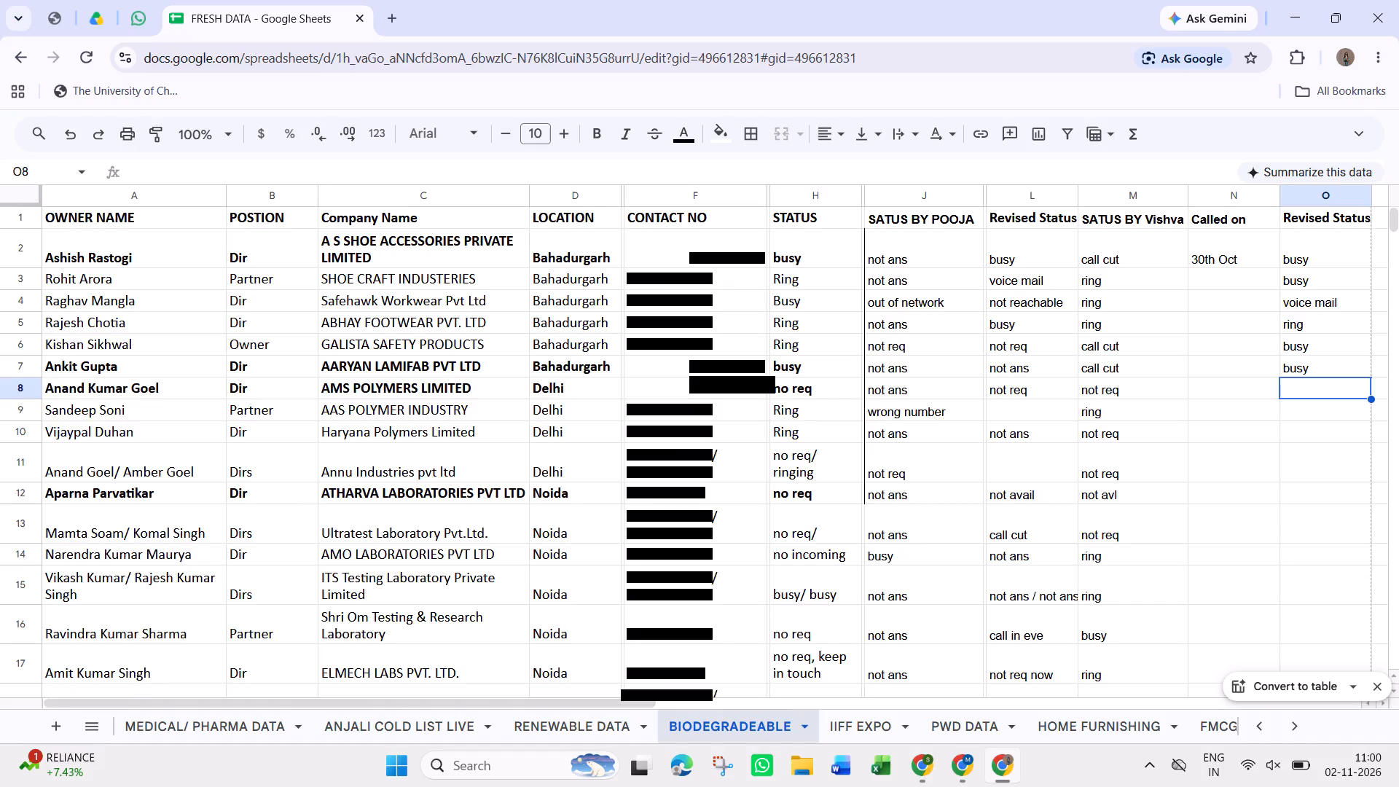
# Enter voice mail as the last-column Revised Status for AMS POLYMERS LIMITED in row 8 and move on to row 10, leaving row 9 blank.
pyautogui.press('v')
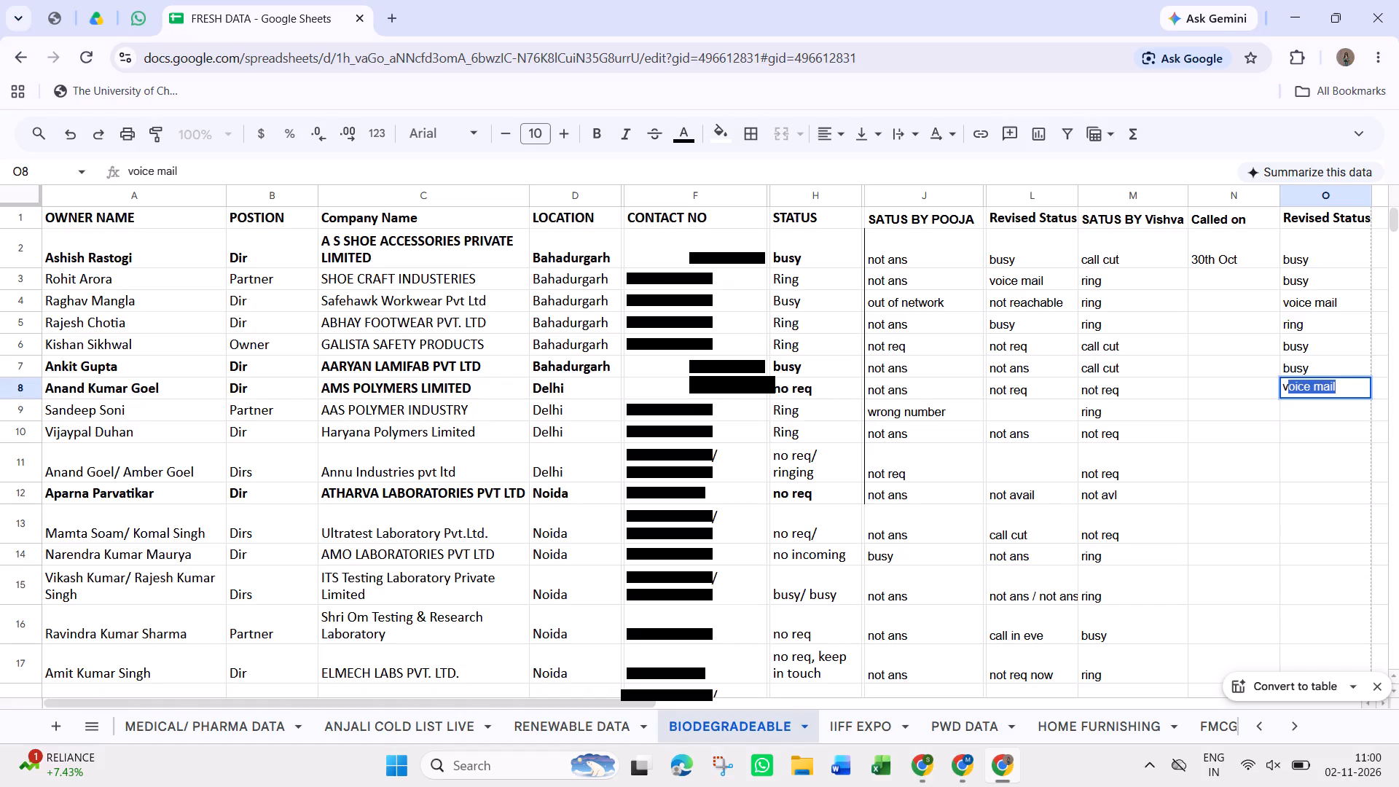
pyautogui.press('Return')
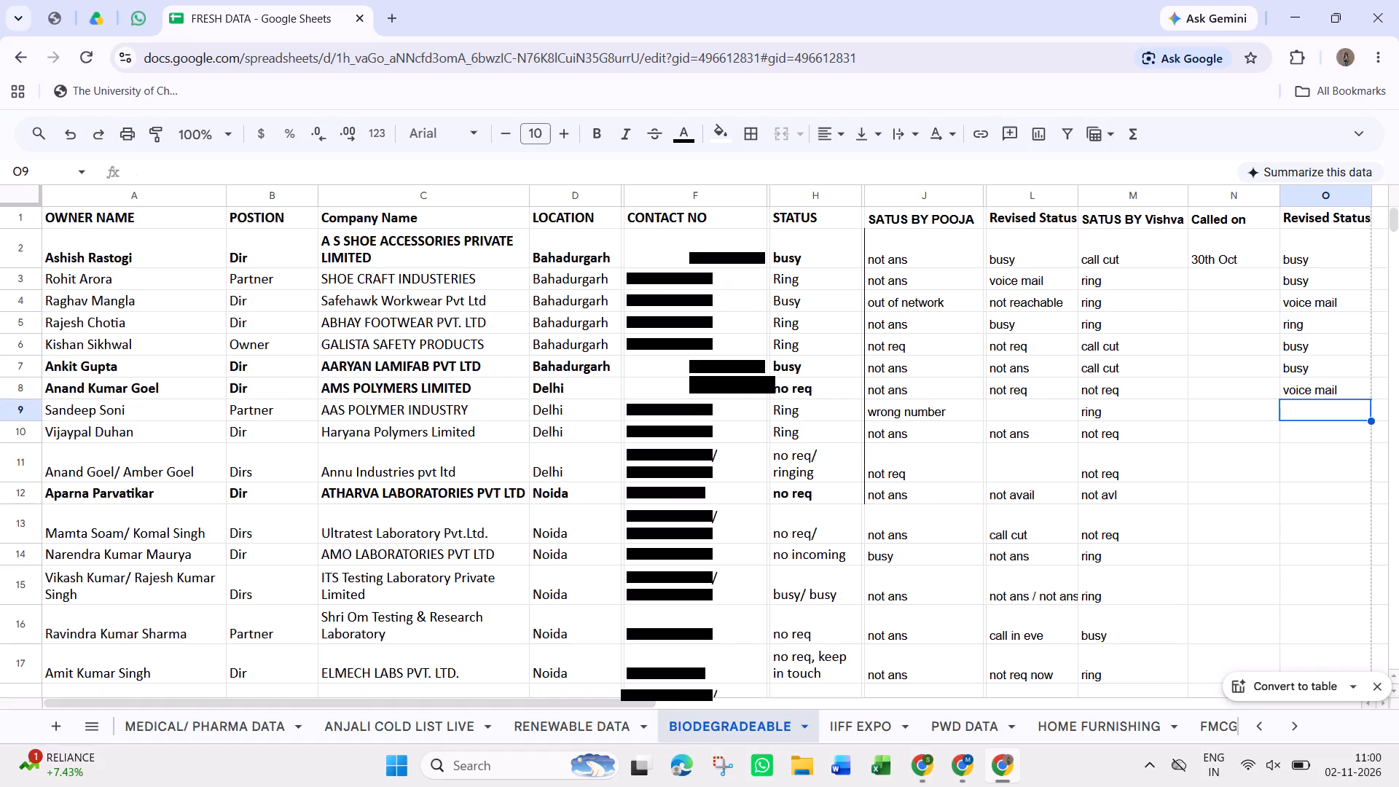
pyautogui.press('Return')
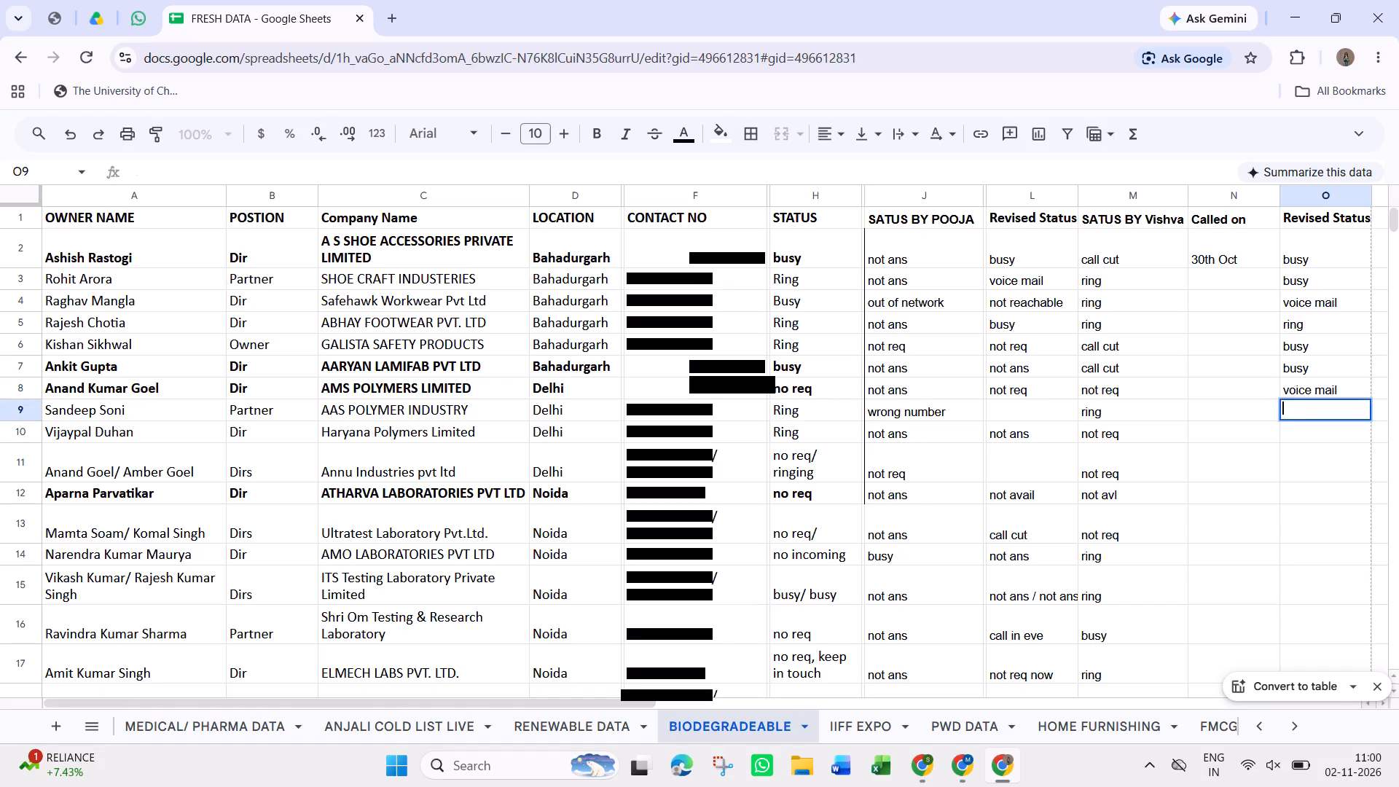
pyautogui.press('Return')
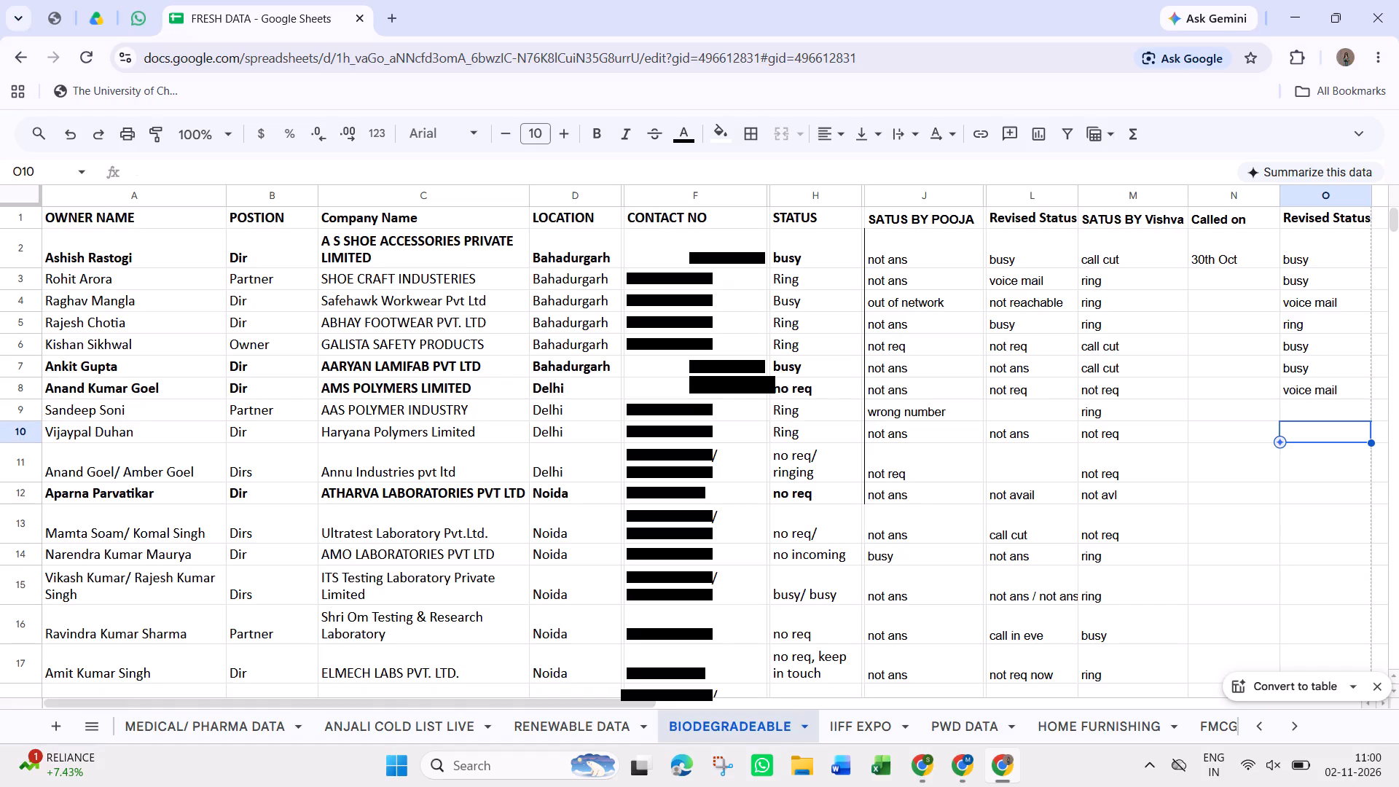
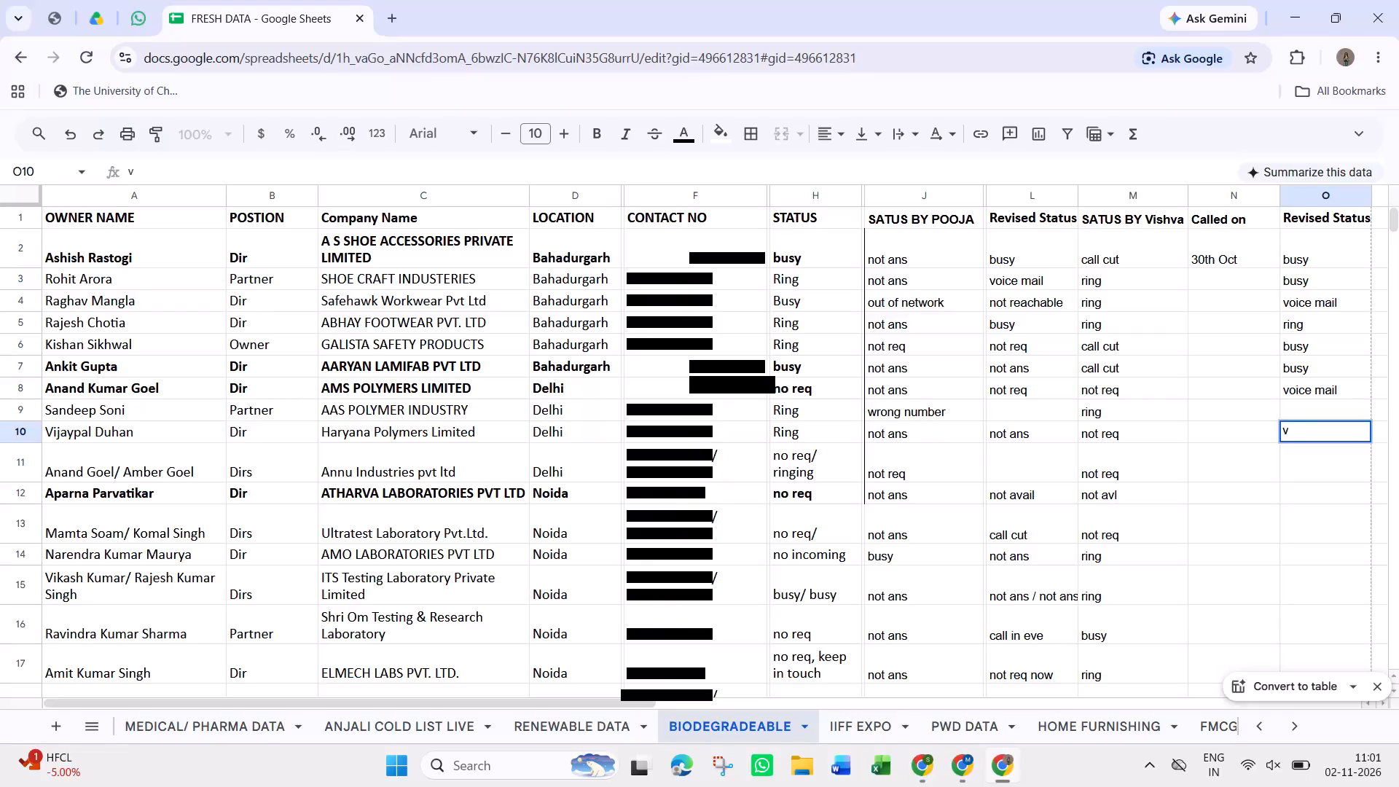
# Enter voicemail as the last-column Revised Status for Haryana Polymers Limited in row 10.
pyautogui.write('oicema')
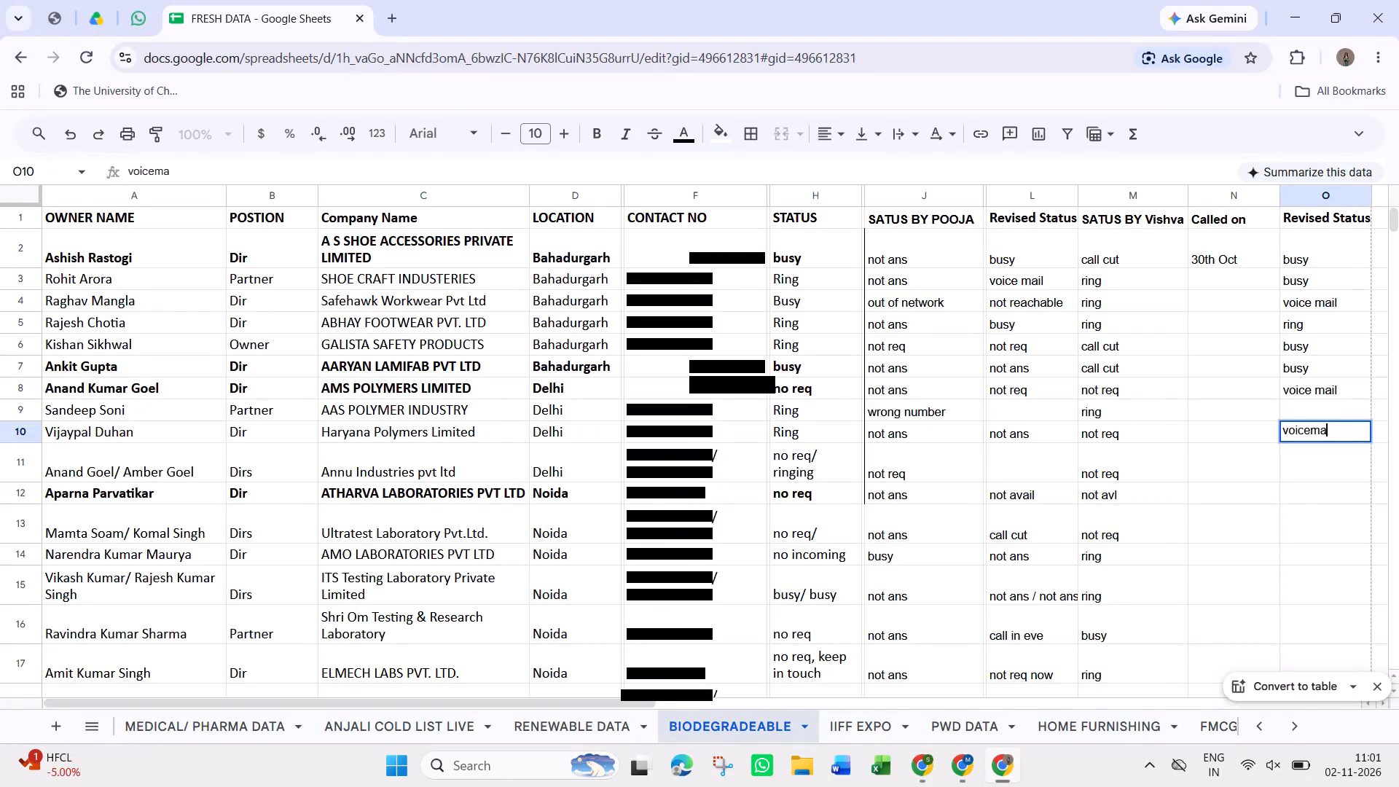
pyautogui.write('il')
pyautogui.press('Return')
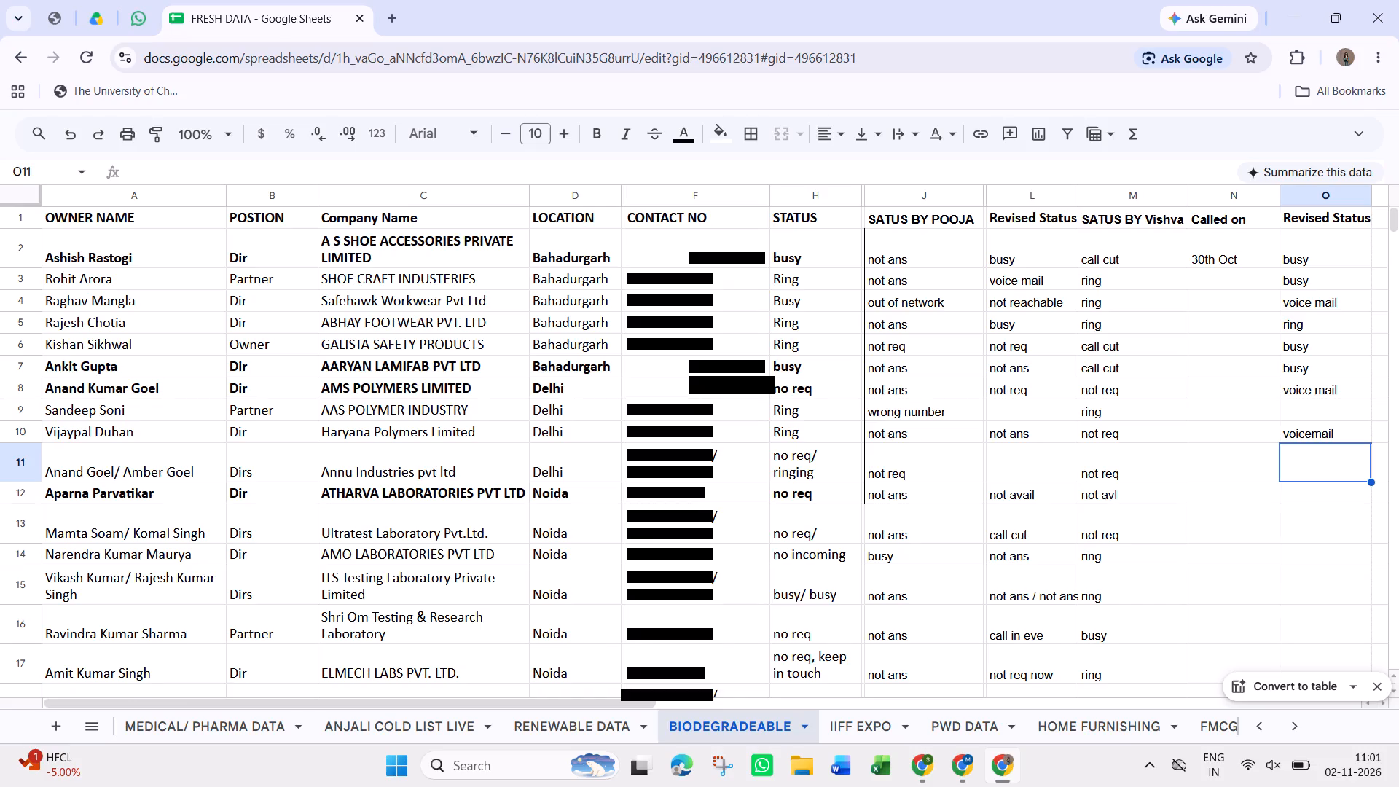
# Leave row 11 blank and enter not avl as the last-column Revised Status for ATHARVA LABORATORIES PVT LTD in row 12.
pyautogui.press('Return')
pyautogui.press('Return')
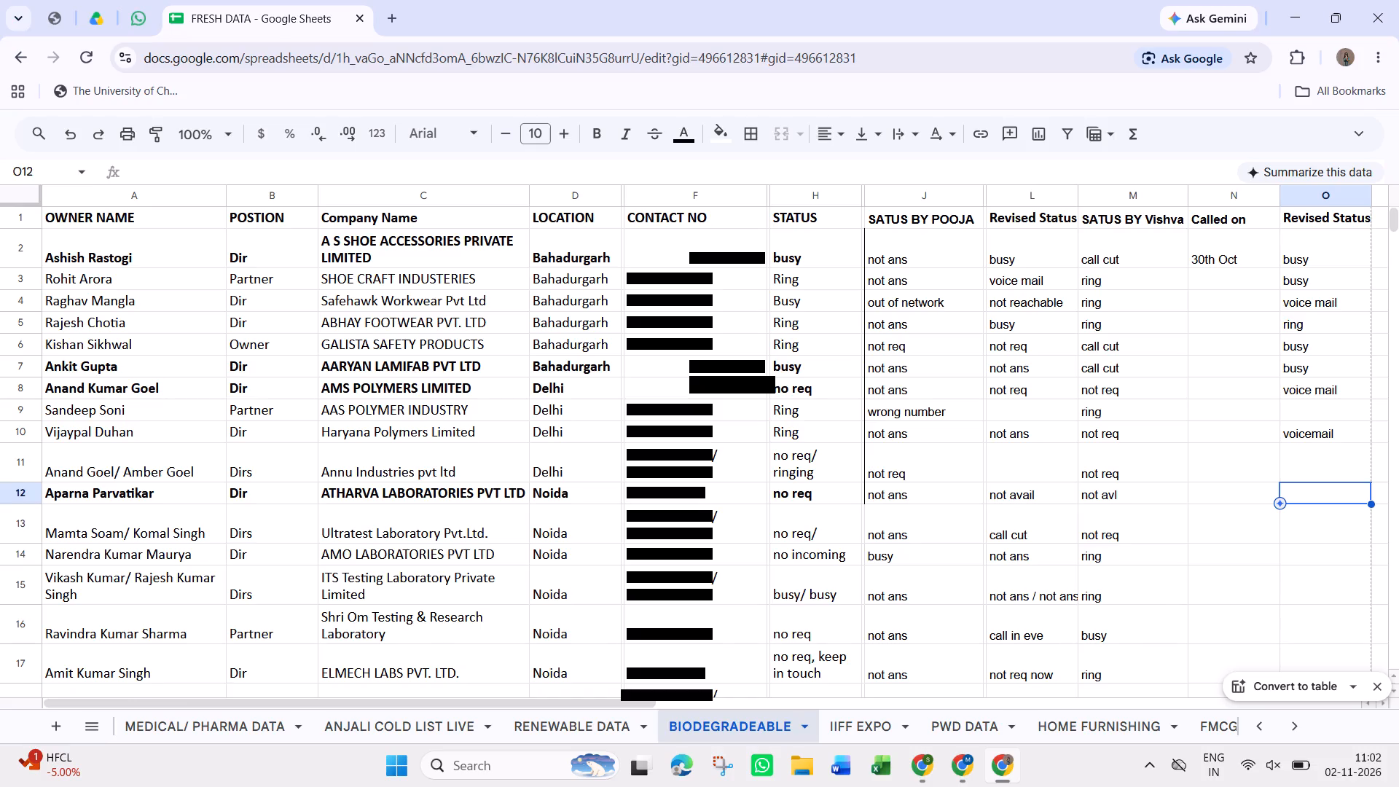
pyautogui.write('not avl')
pyautogui.press('Return')
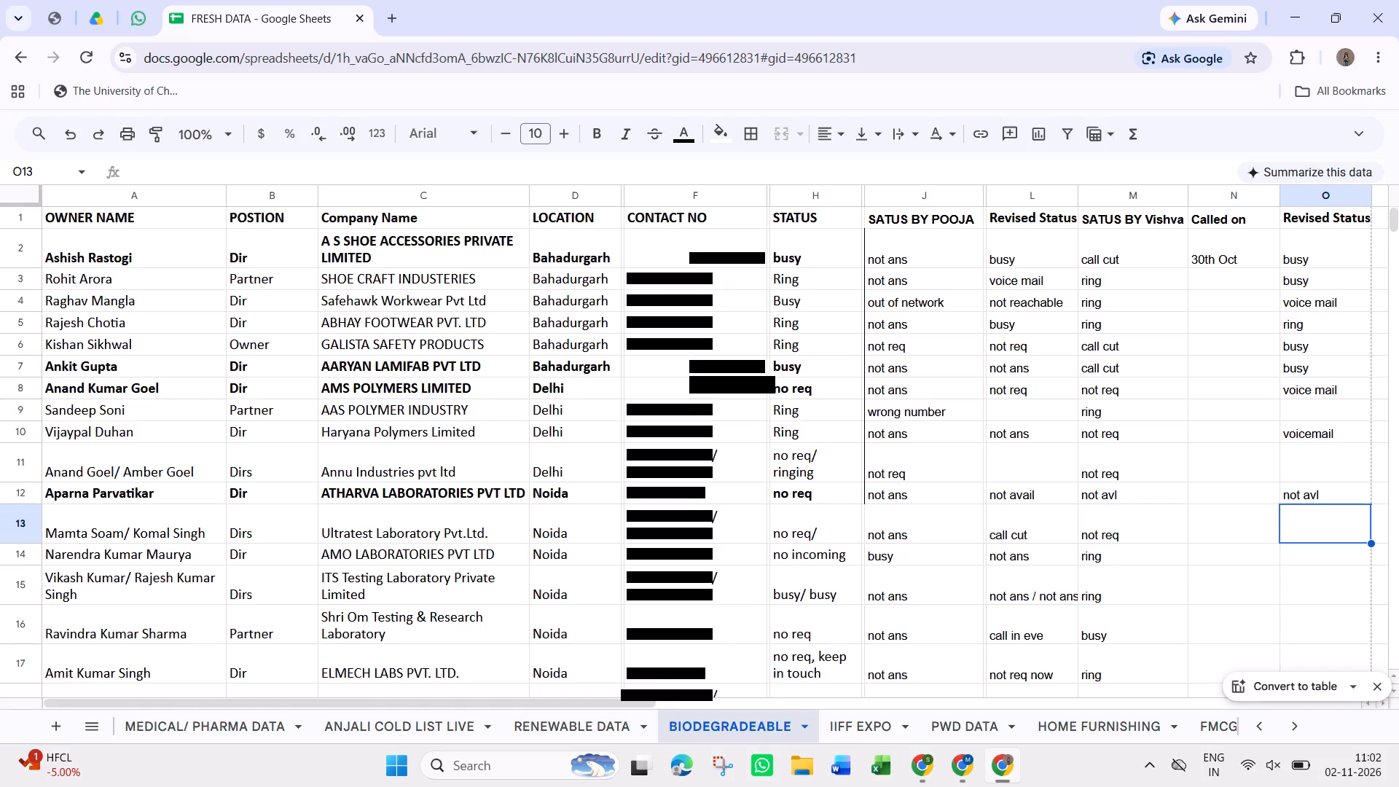
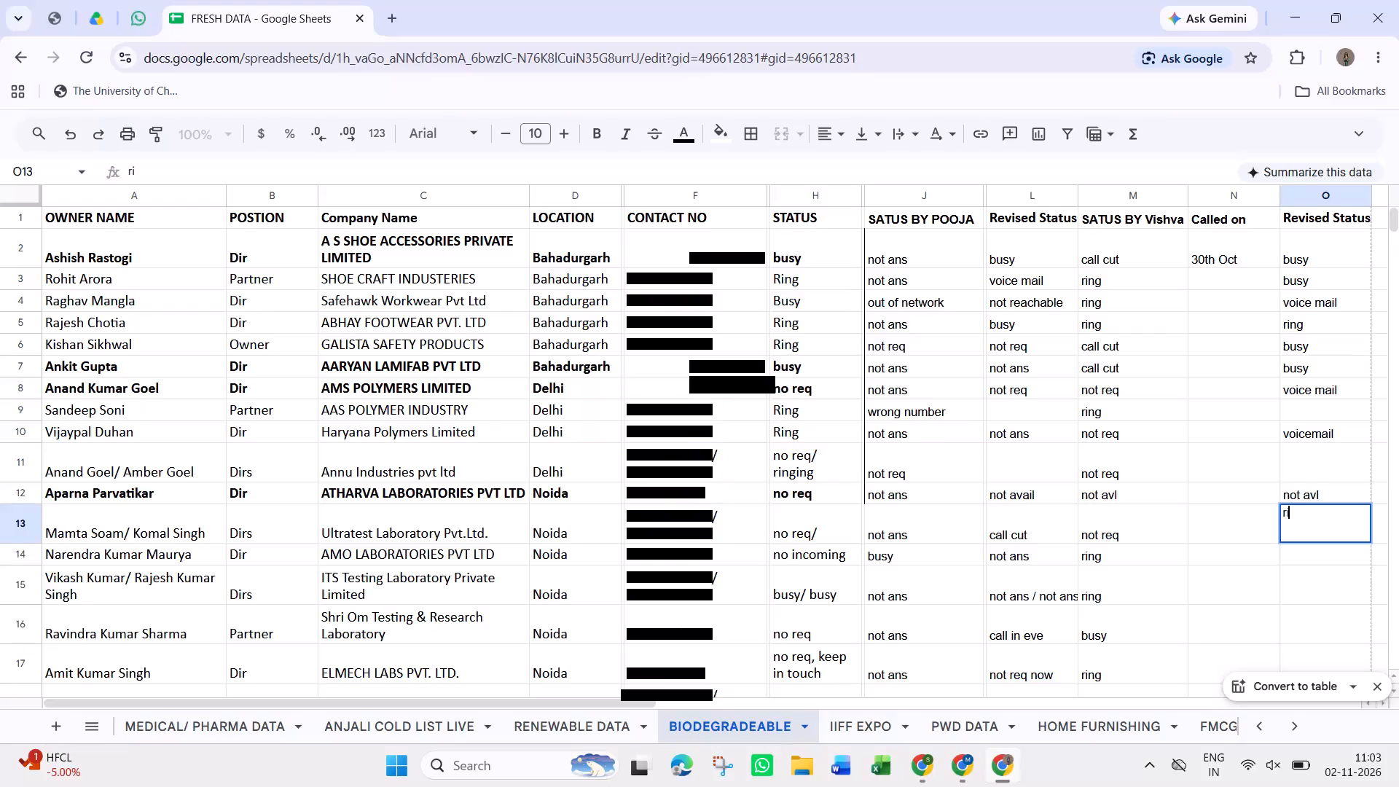
# Enter ring as the last-column Revised Status for Ultratest Laboratory Pvt.Ltd. in row 13.
pyautogui.press('BackSpace')
pyautogui.press('g')
pyautogui.press('Return')
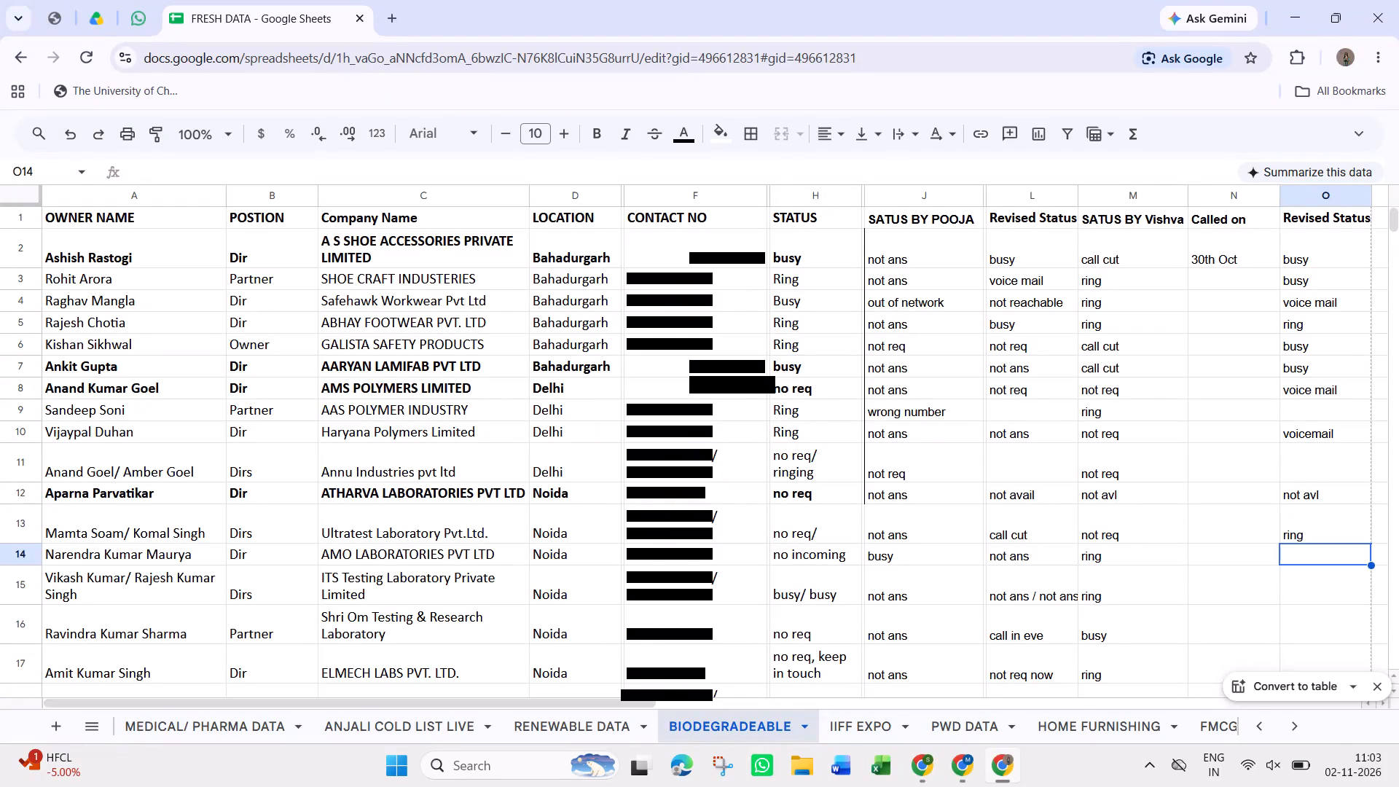
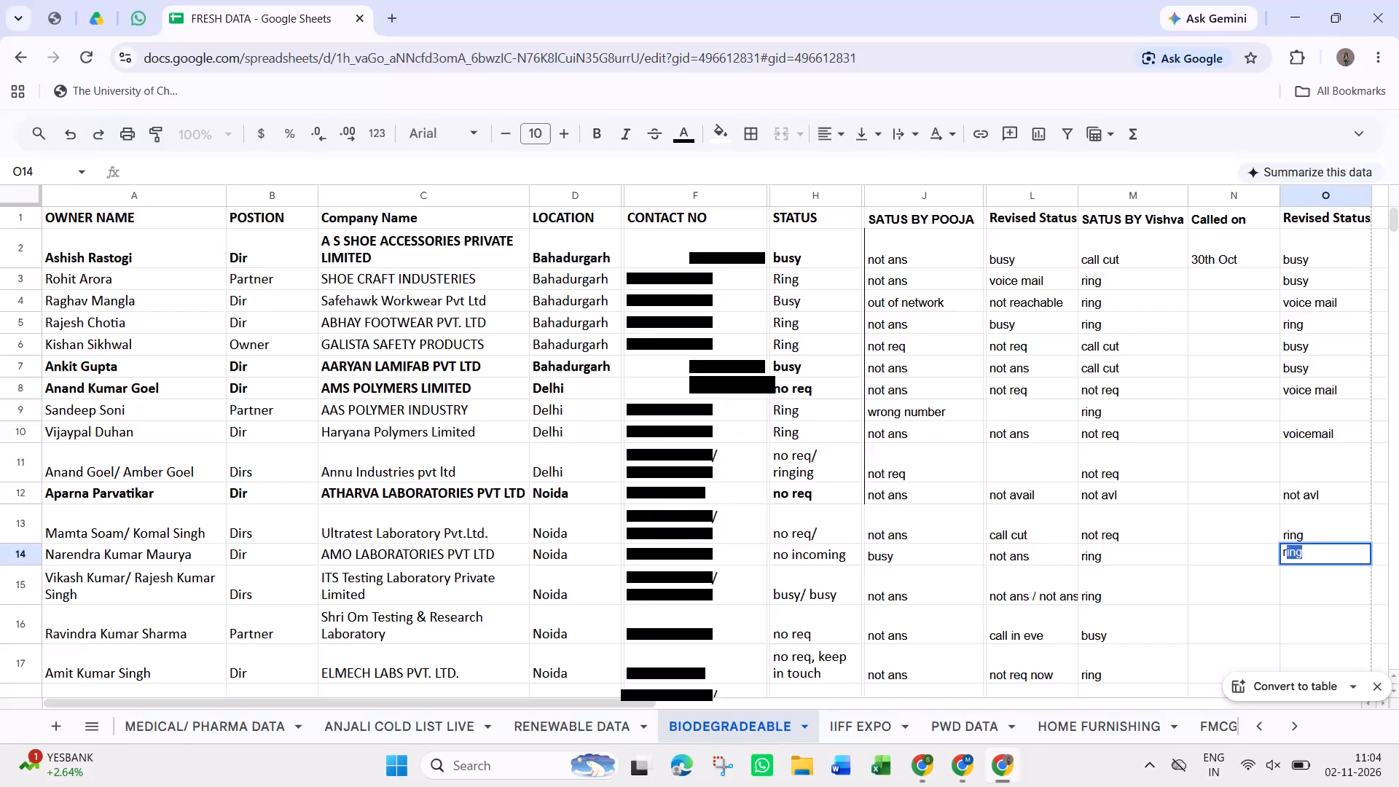
# Enter ring as the last-column Revised Status for AMO LABORATORIES PVT LTD in row 14.
pyautogui.press('Return')
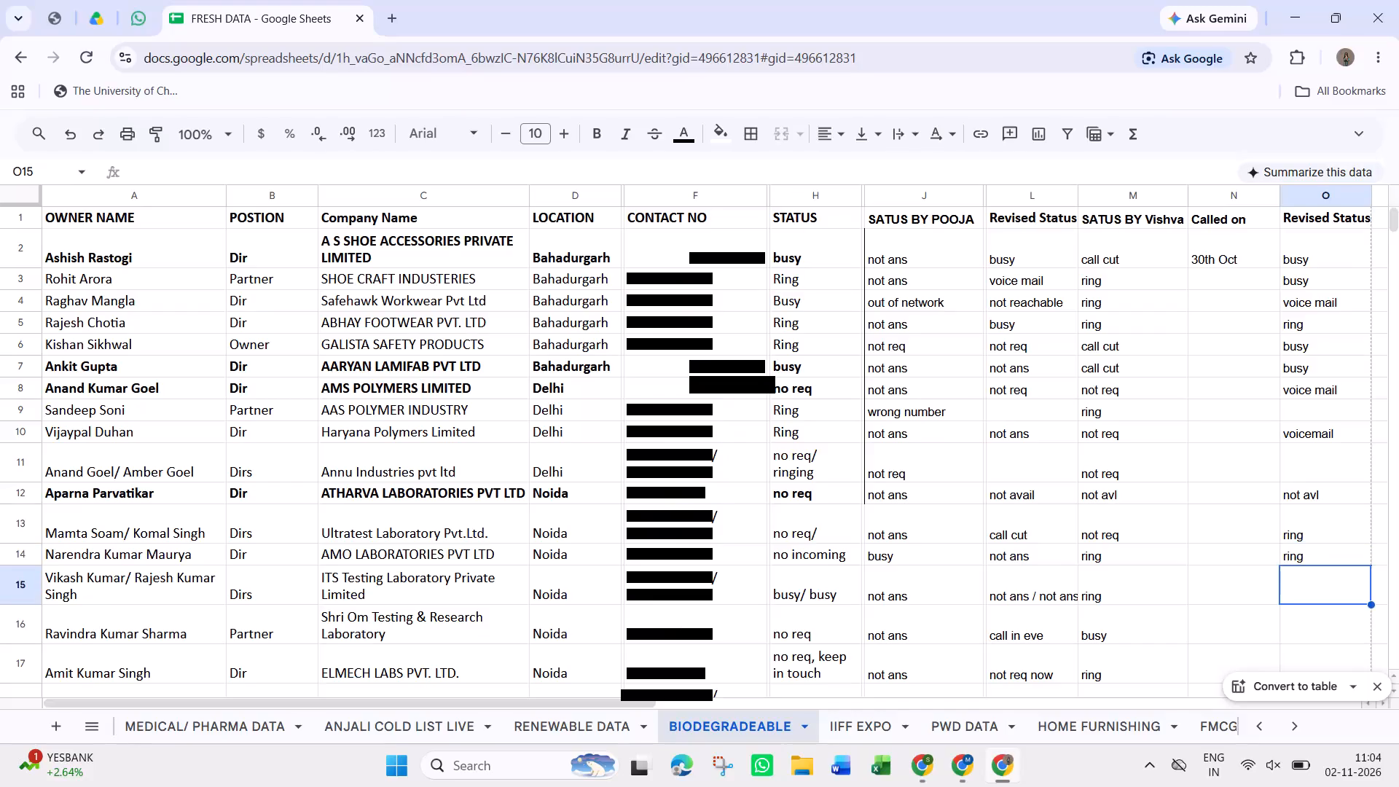
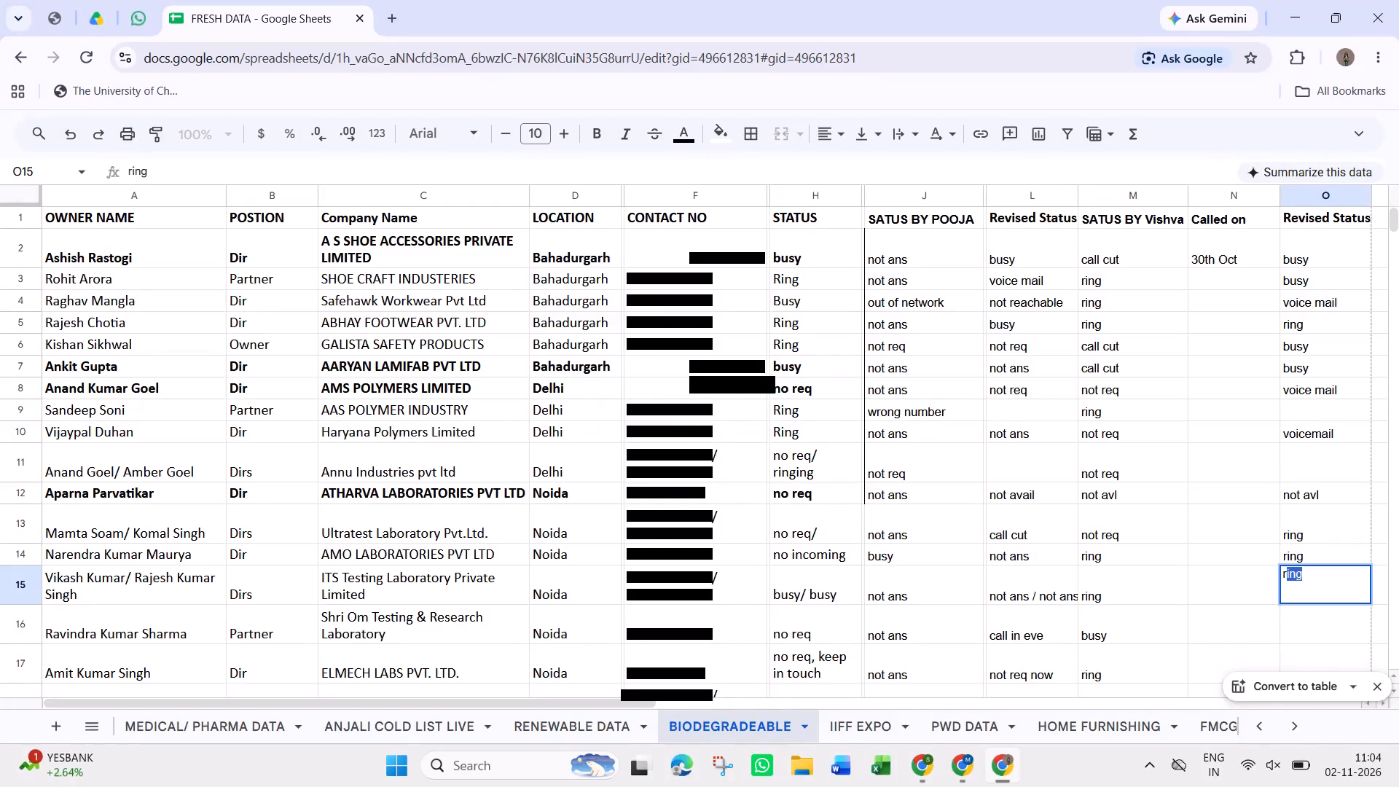
# Enter ring as the last-column Revised Status for ITS Testing Laboratory Private Limited in row 15.
pyautogui.press('Return')
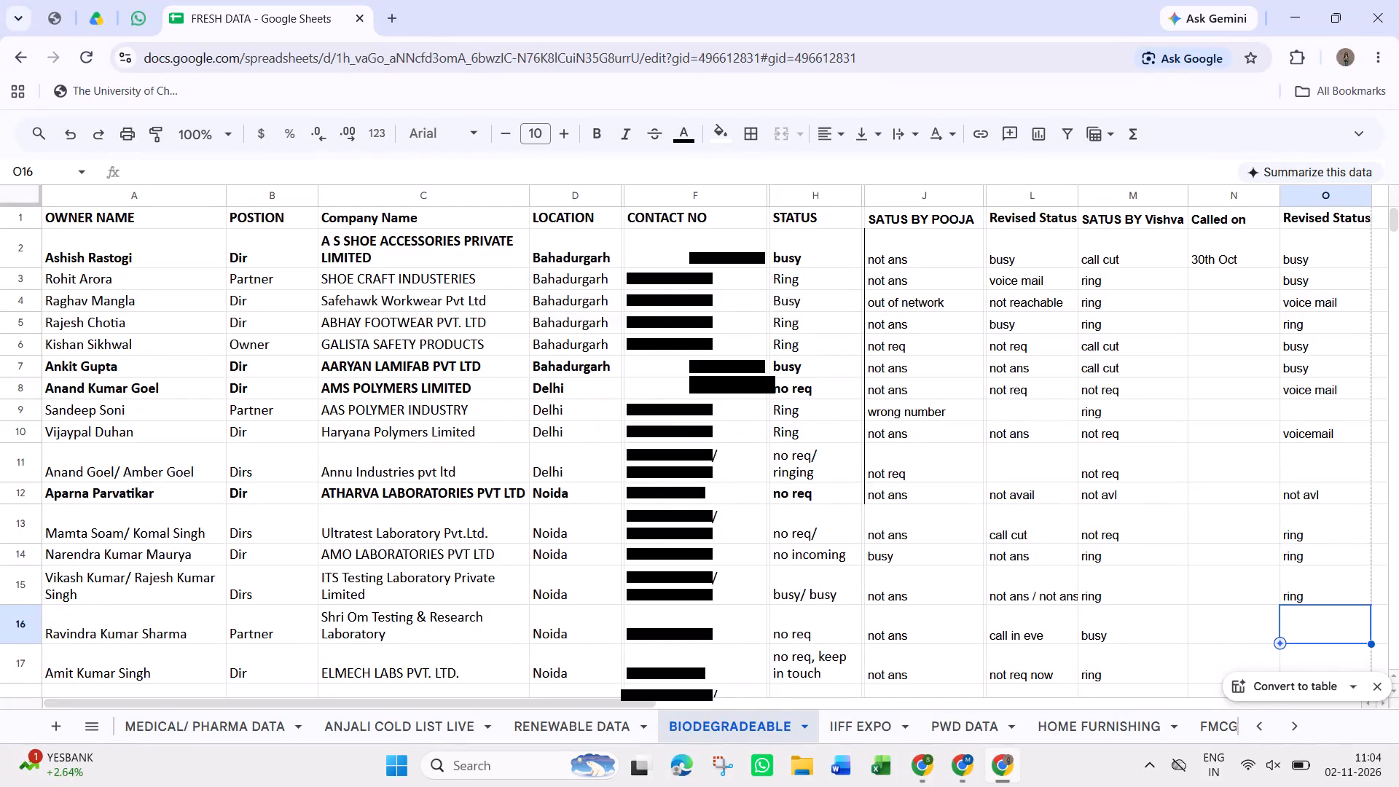
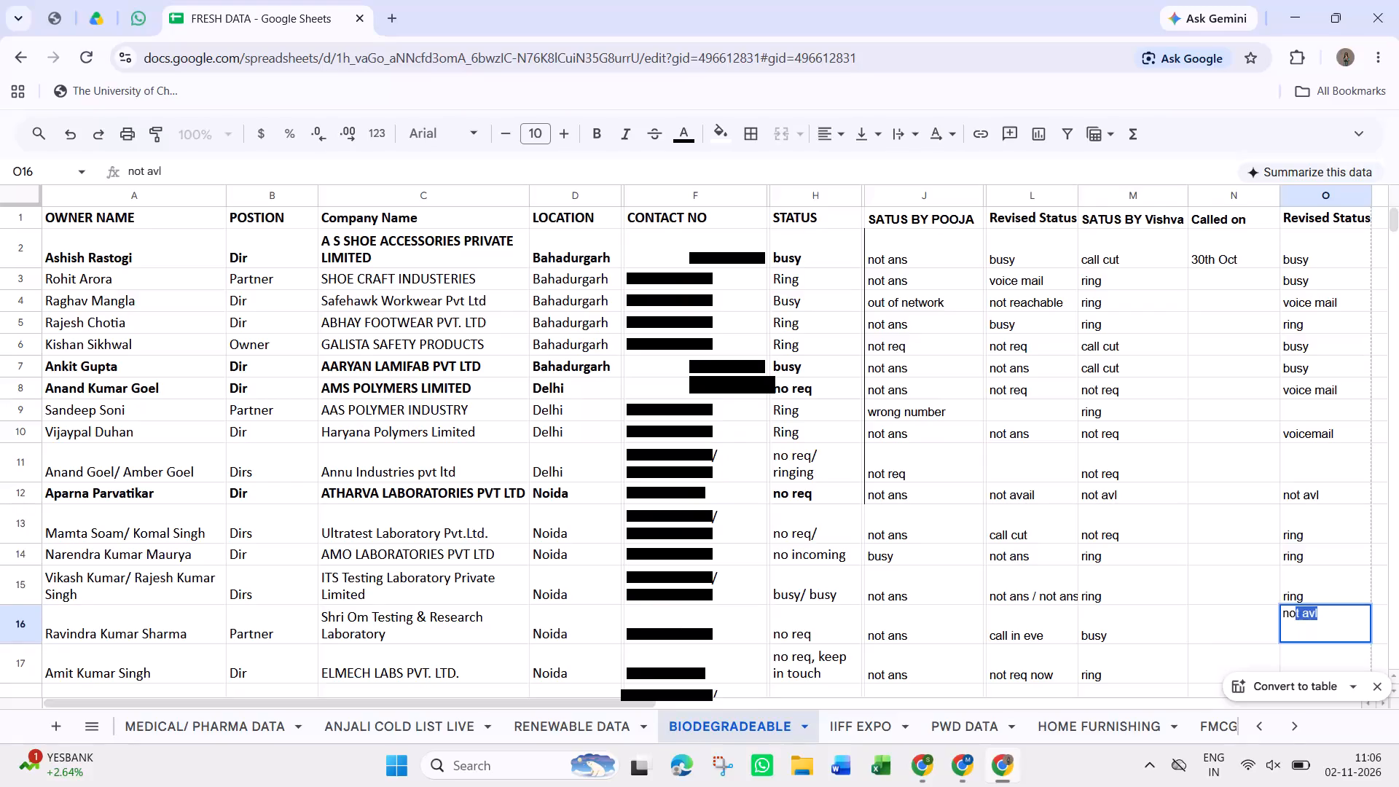
# Enter not req as the last-column Revised Status for Shri Om Testing & Research Laboratory in row 16.
pyautogui.write('req')
pyautogui.press('Return')
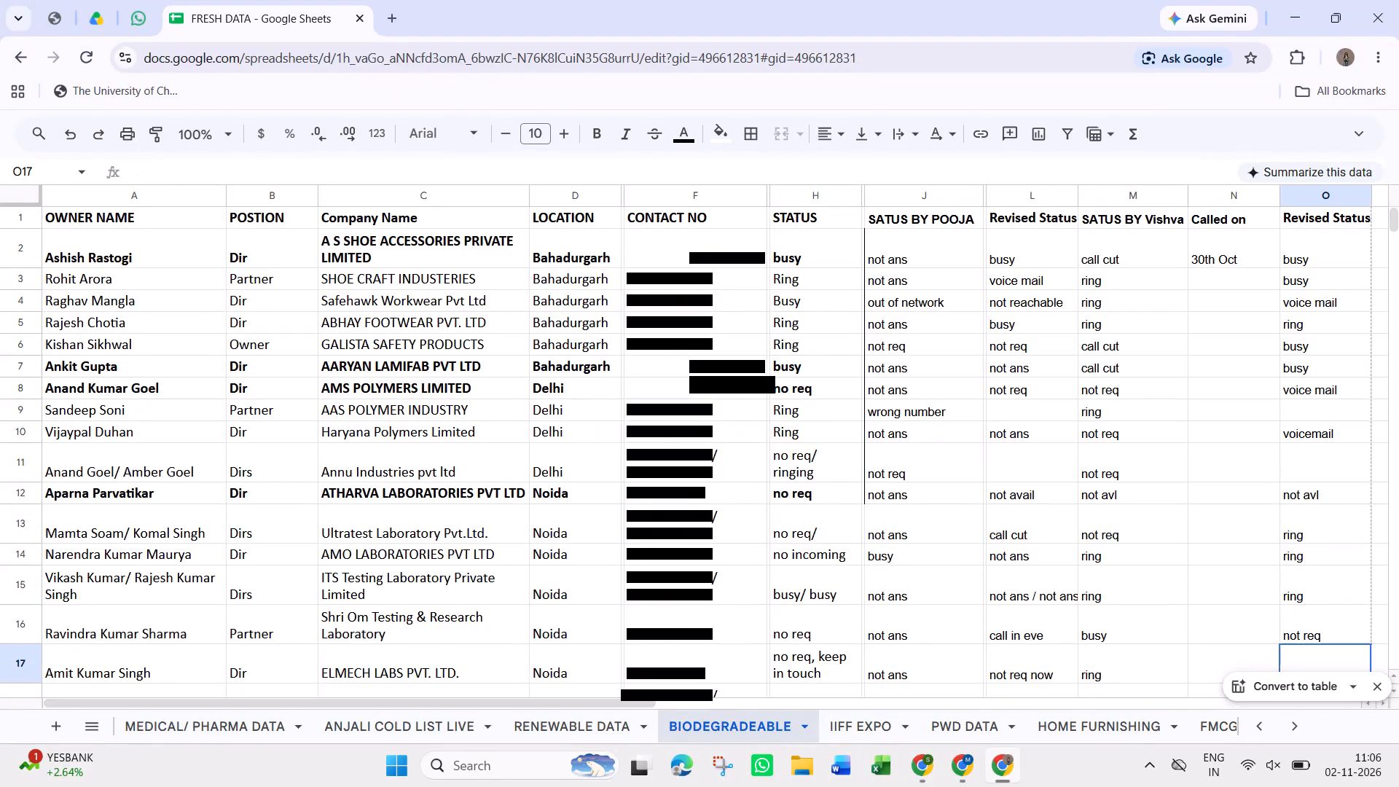
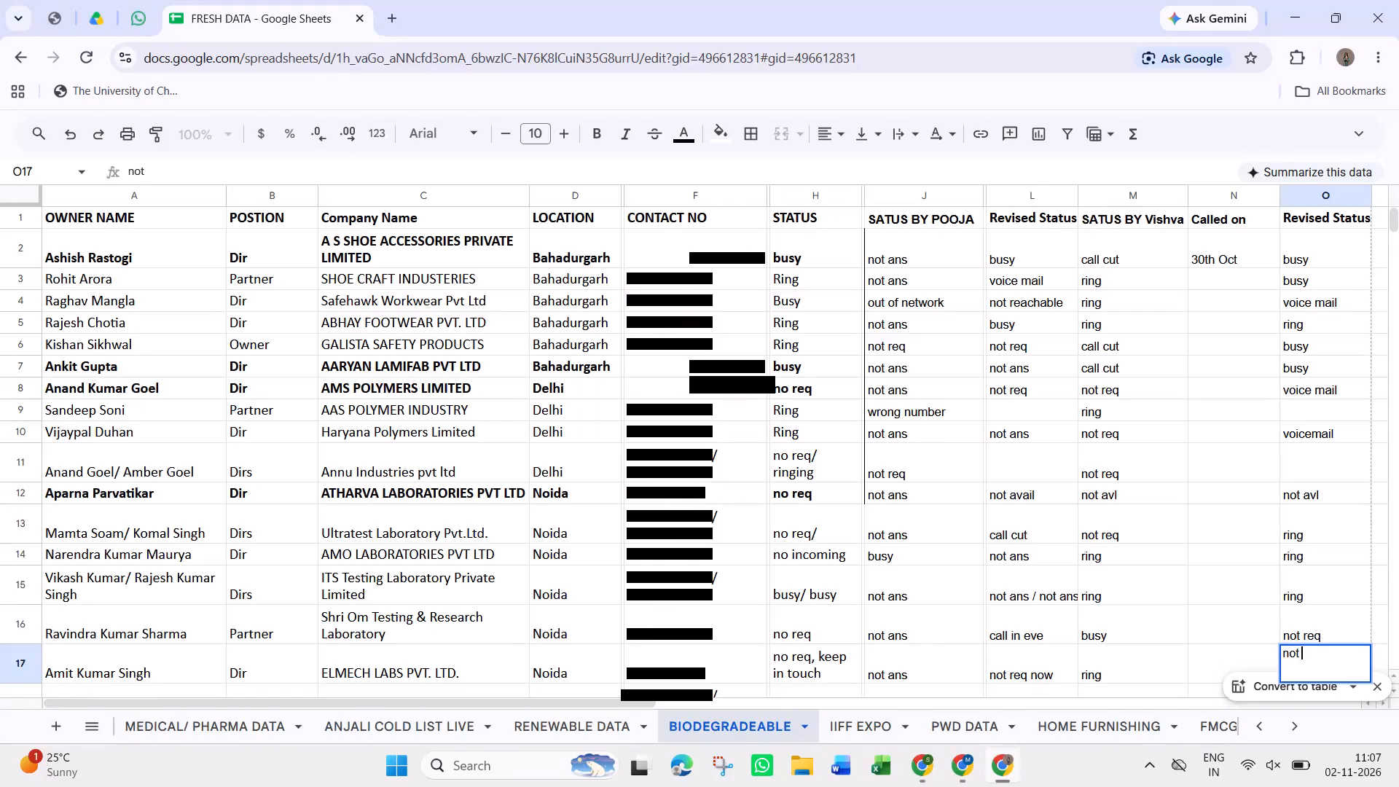
# Enter not req as the last-column Revised Status for ELMECH LABS PVT. LTD. in row 17 and dismiss the table conversion suggestion.
pyautogui.press('Return')
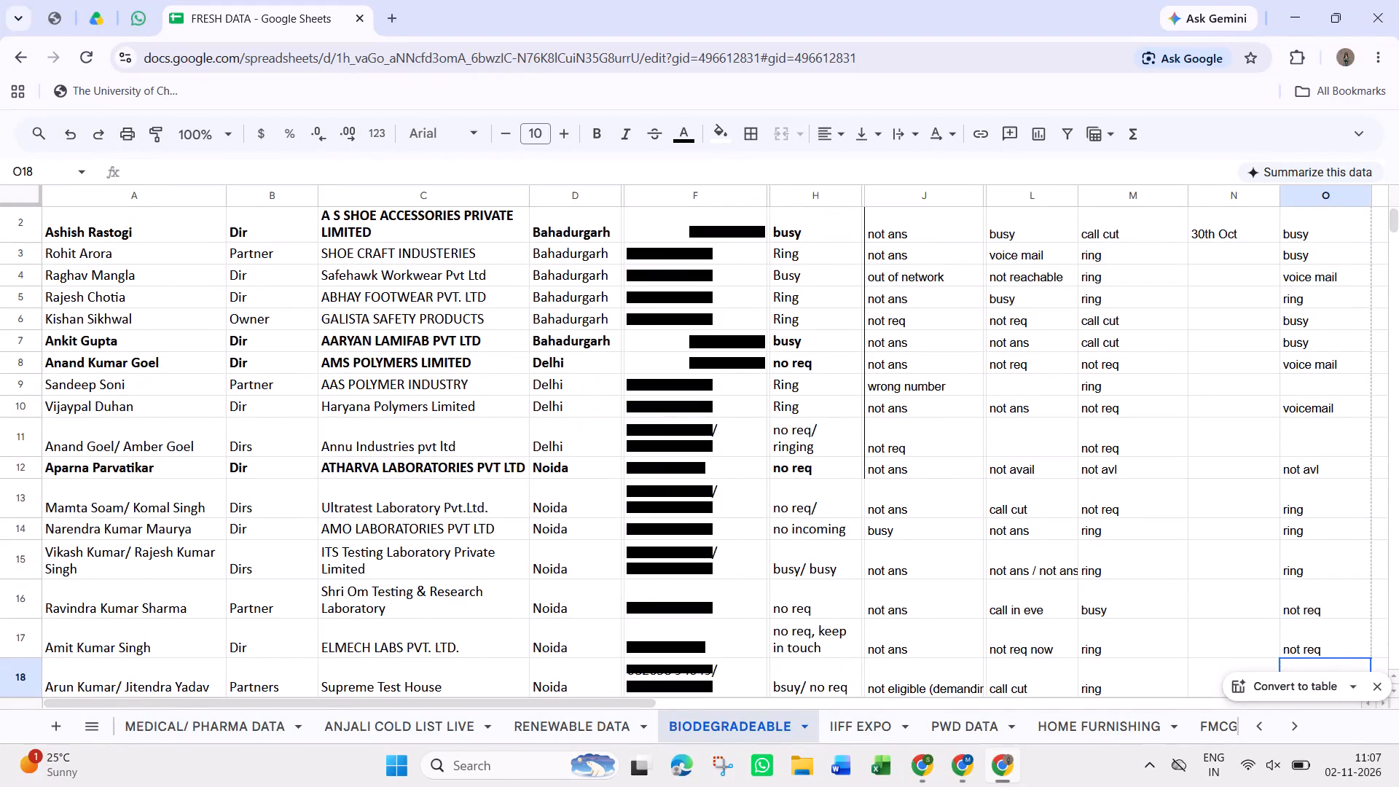
pyautogui.click(1374, 686)
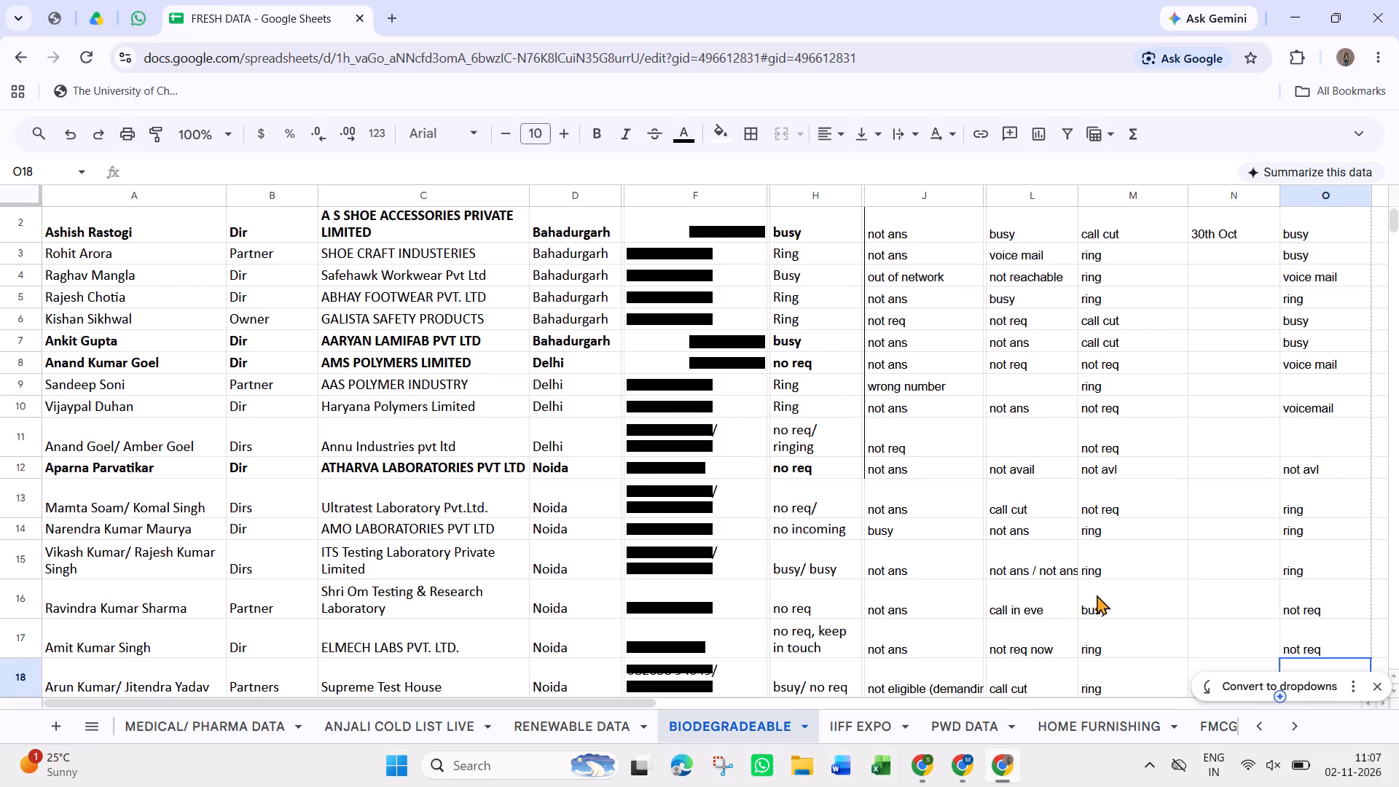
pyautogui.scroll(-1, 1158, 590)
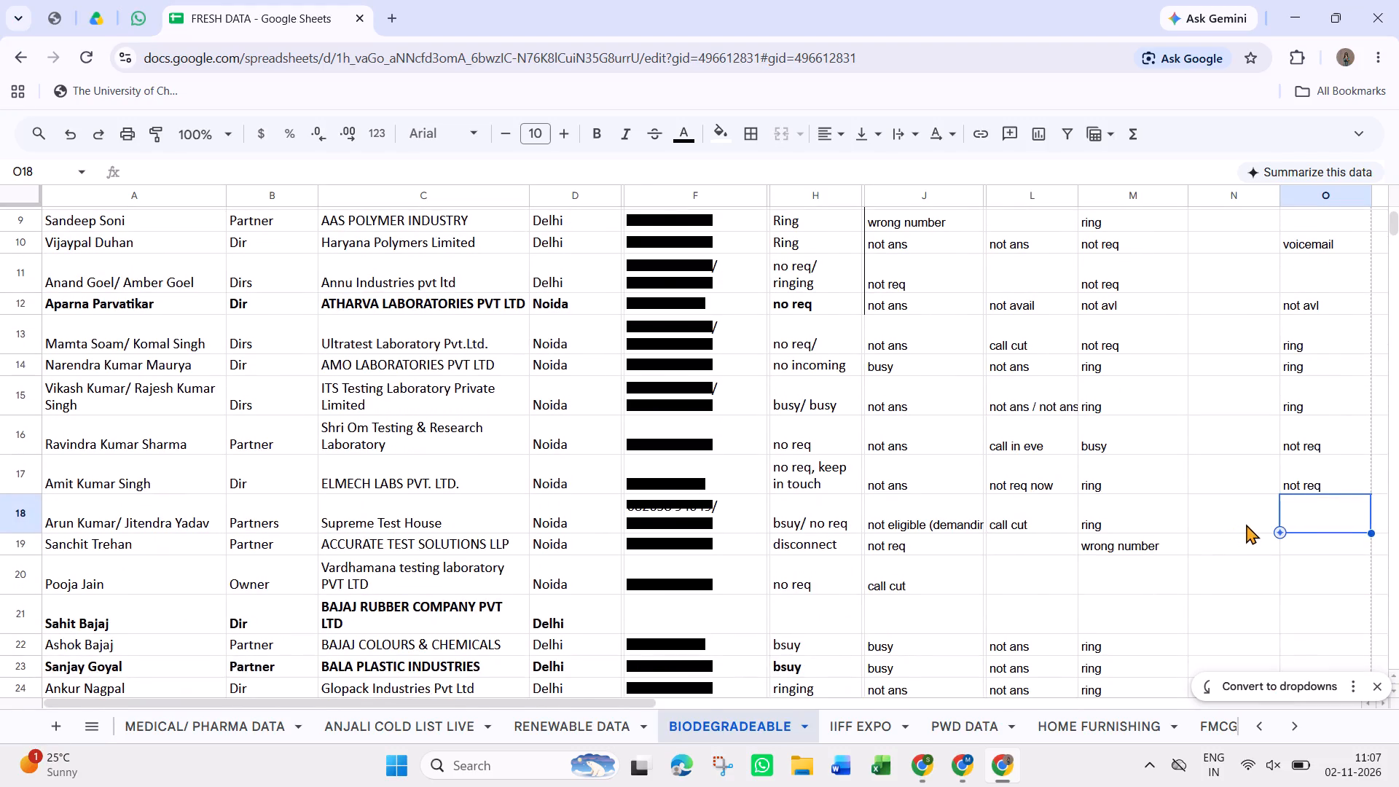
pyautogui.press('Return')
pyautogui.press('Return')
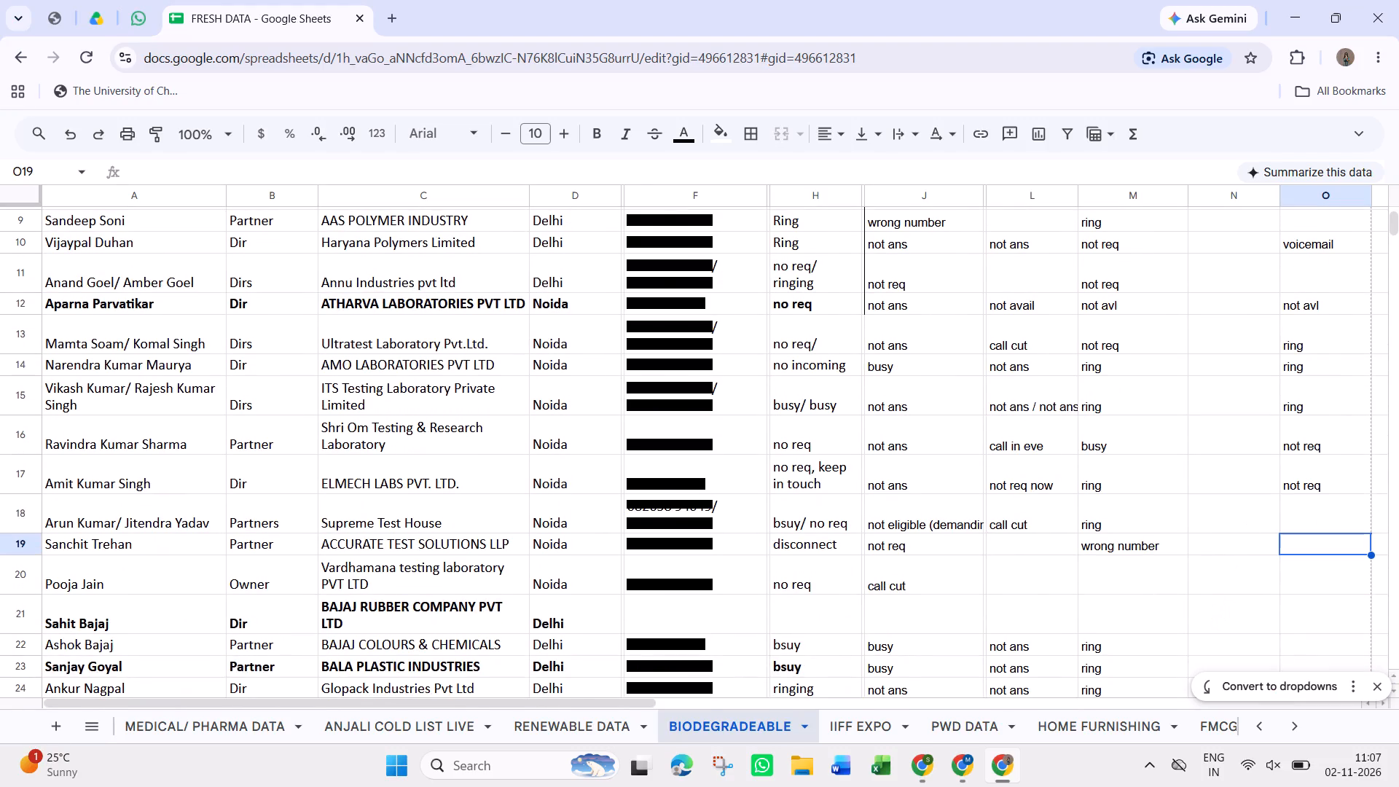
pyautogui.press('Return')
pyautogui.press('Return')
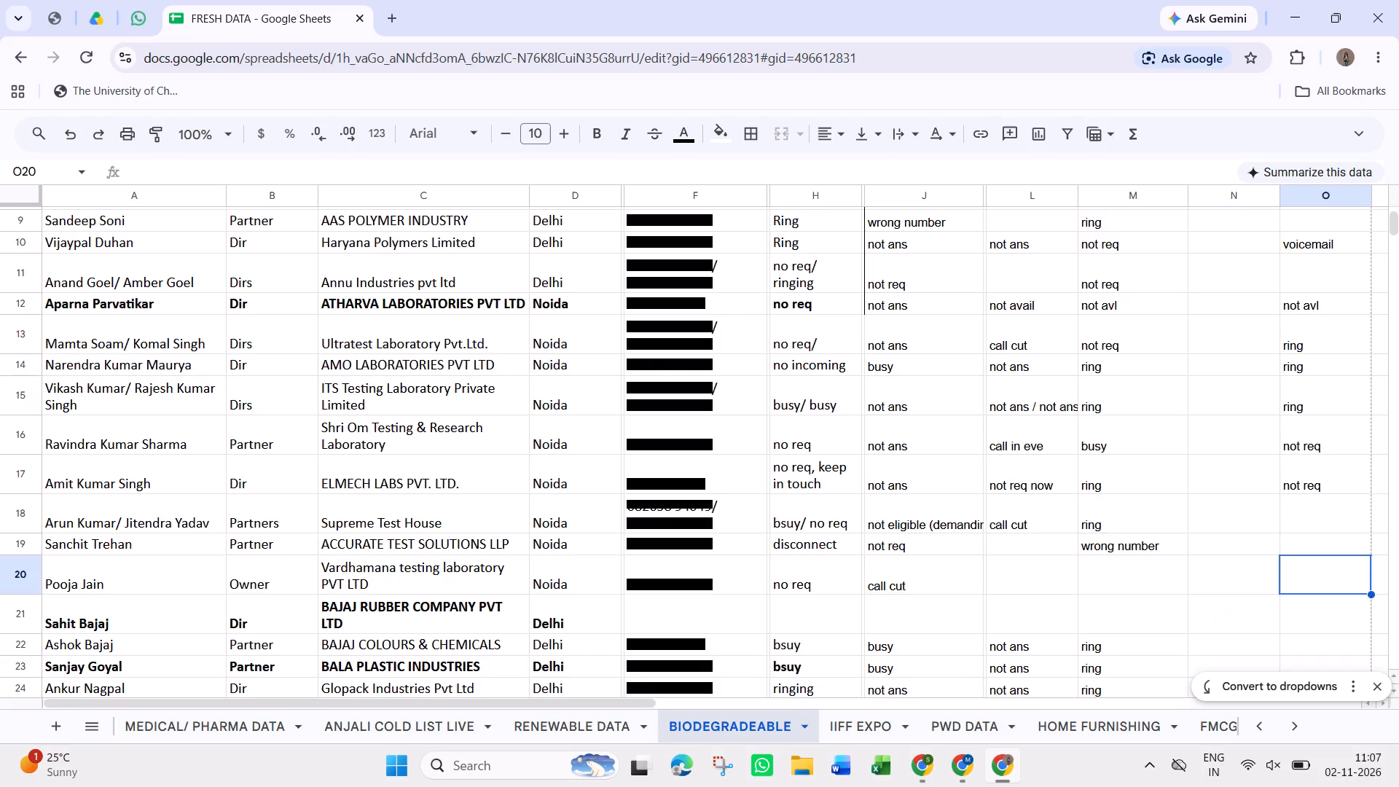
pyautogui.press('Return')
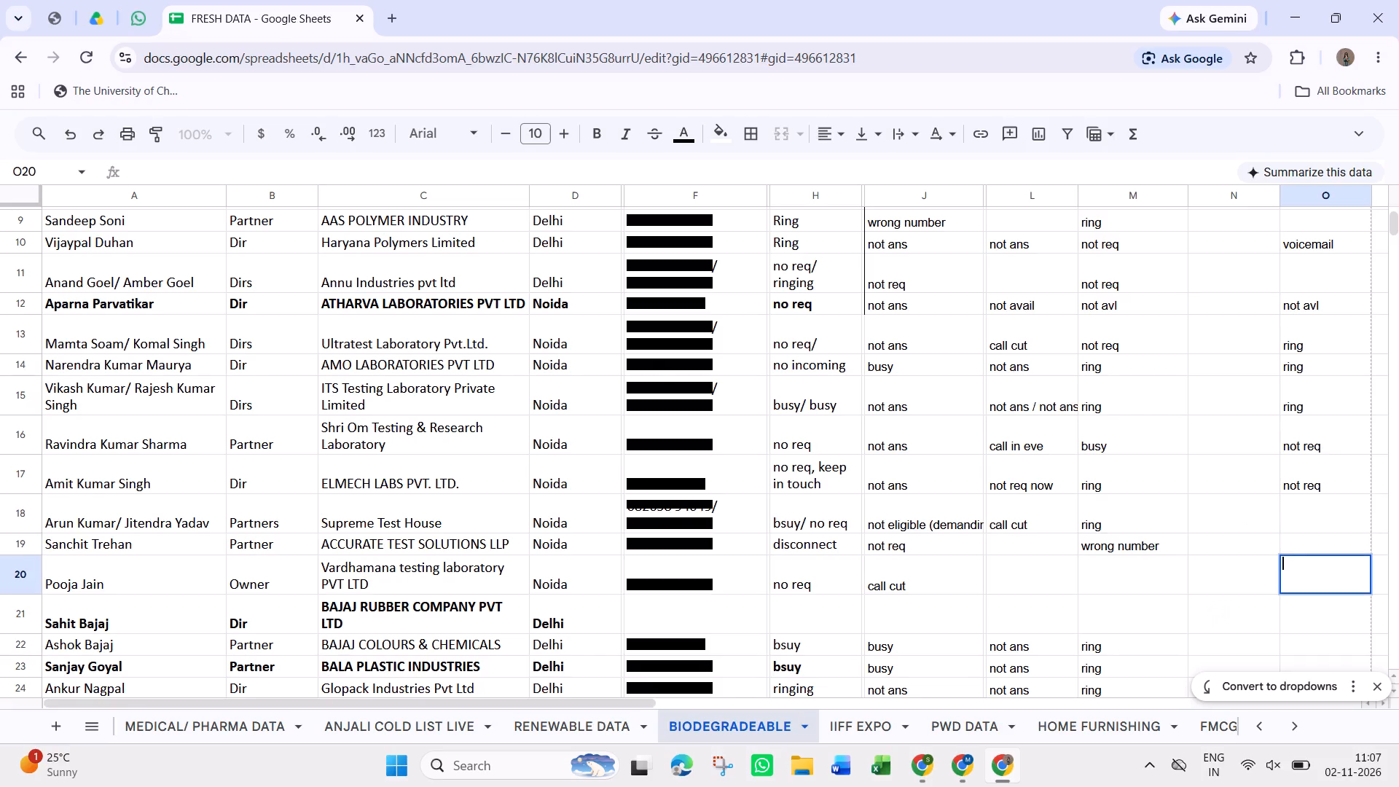
# Freeze the sheet up to header row 1.
pyautogui.scroll(14, 925, 552)
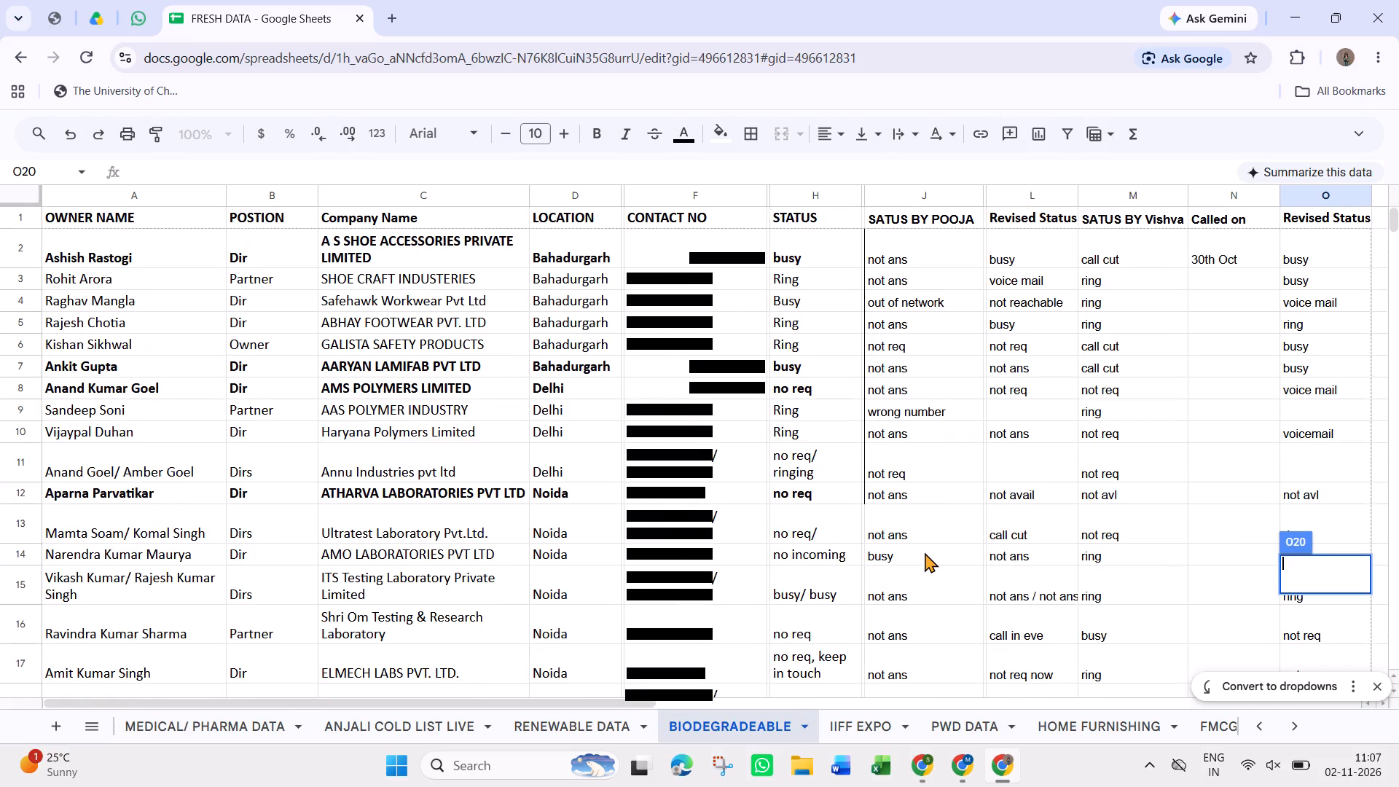
pyautogui.click(19, 214)
pyautogui.rightClick(19, 214)
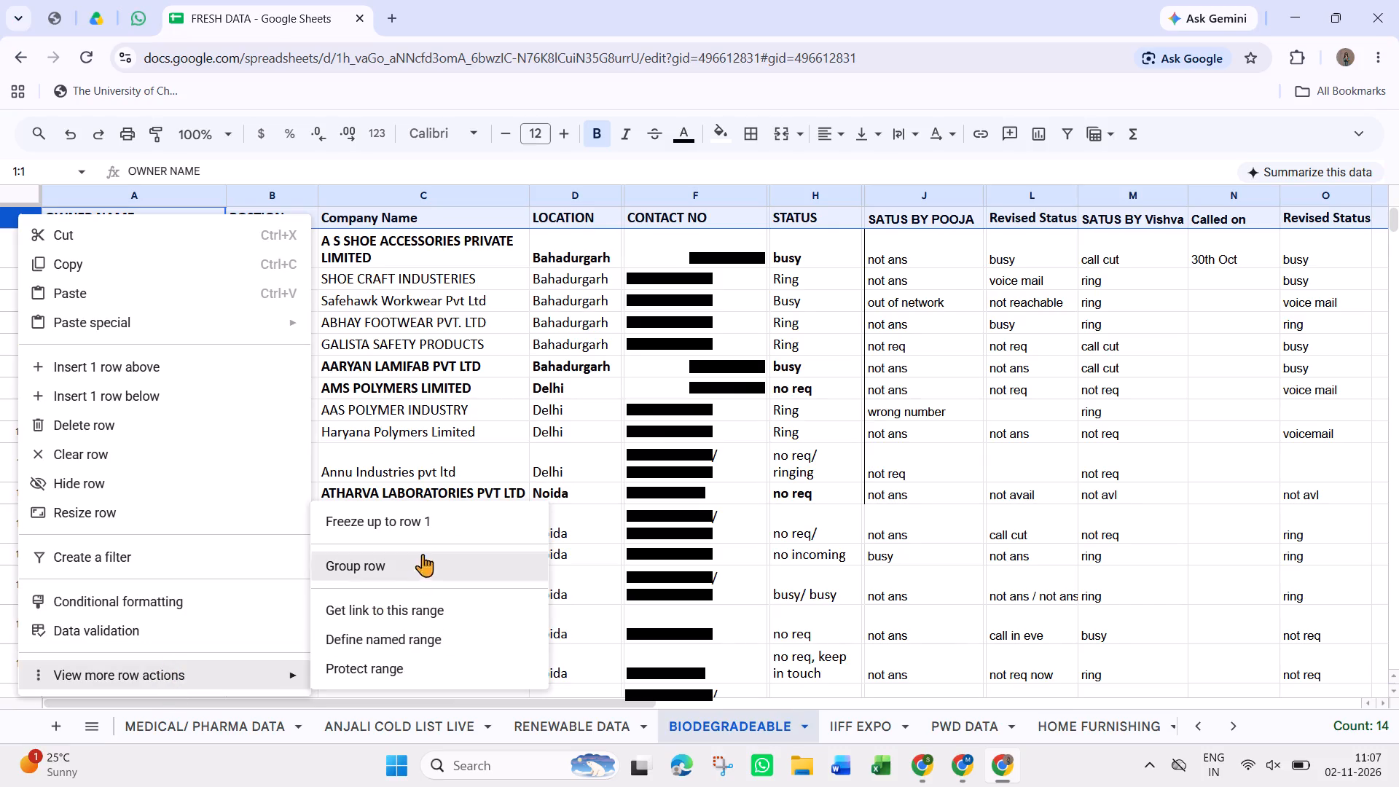
pyautogui.click(430, 528)
# Enter not avl as the last-column Revised Status for Vardhamana testing laboratory in row 20.
pyautogui.scroll(-1, 941, 534)
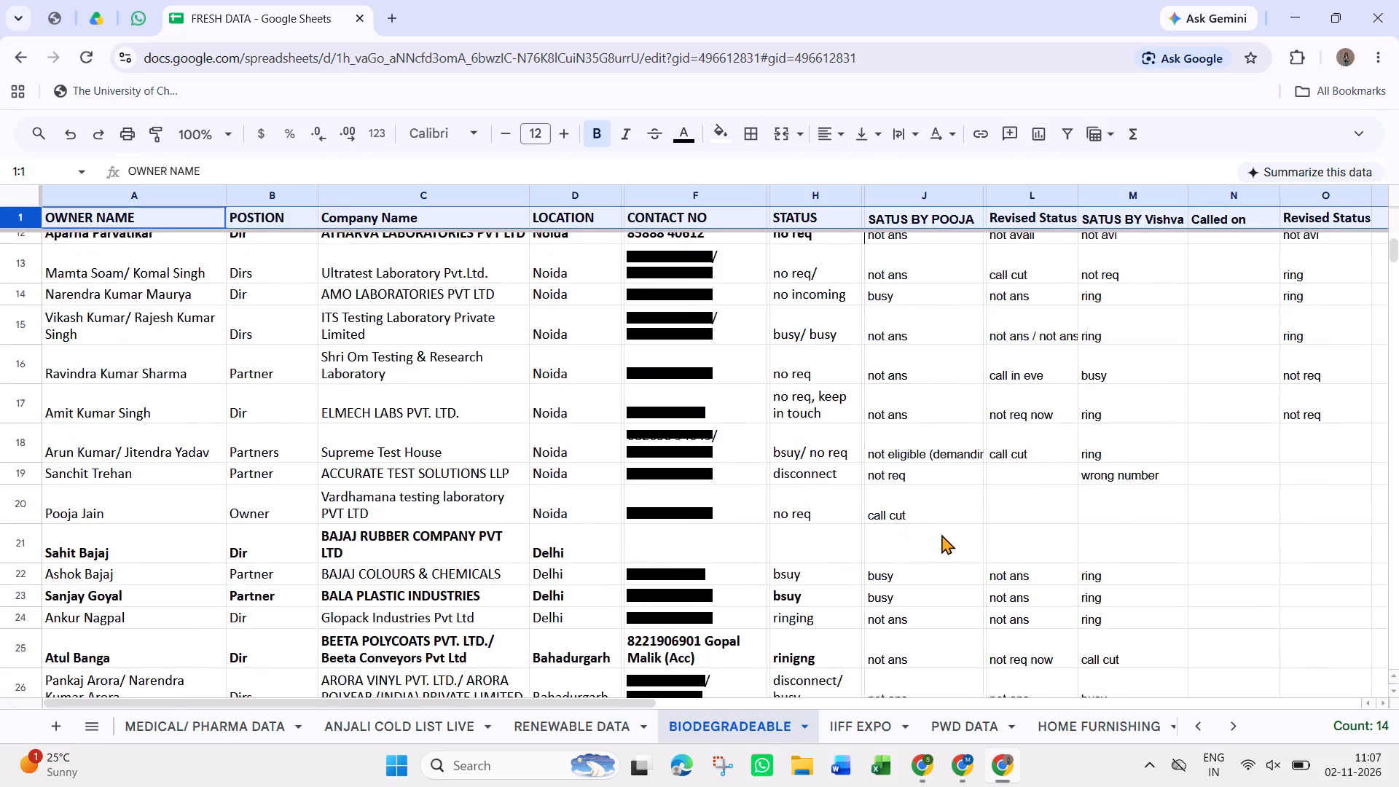
pyautogui.scroll(-3, 941, 534)
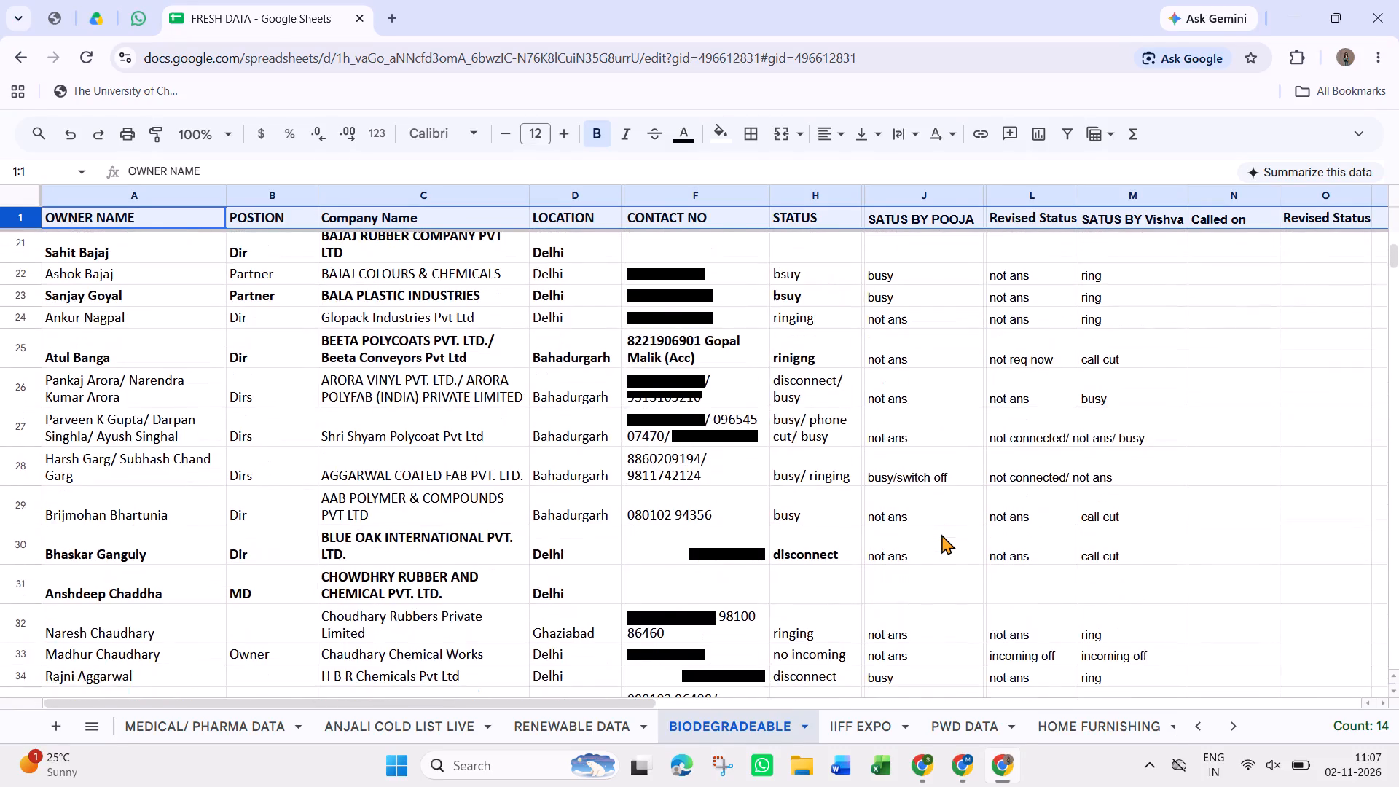
pyautogui.scroll(1, 941, 534)
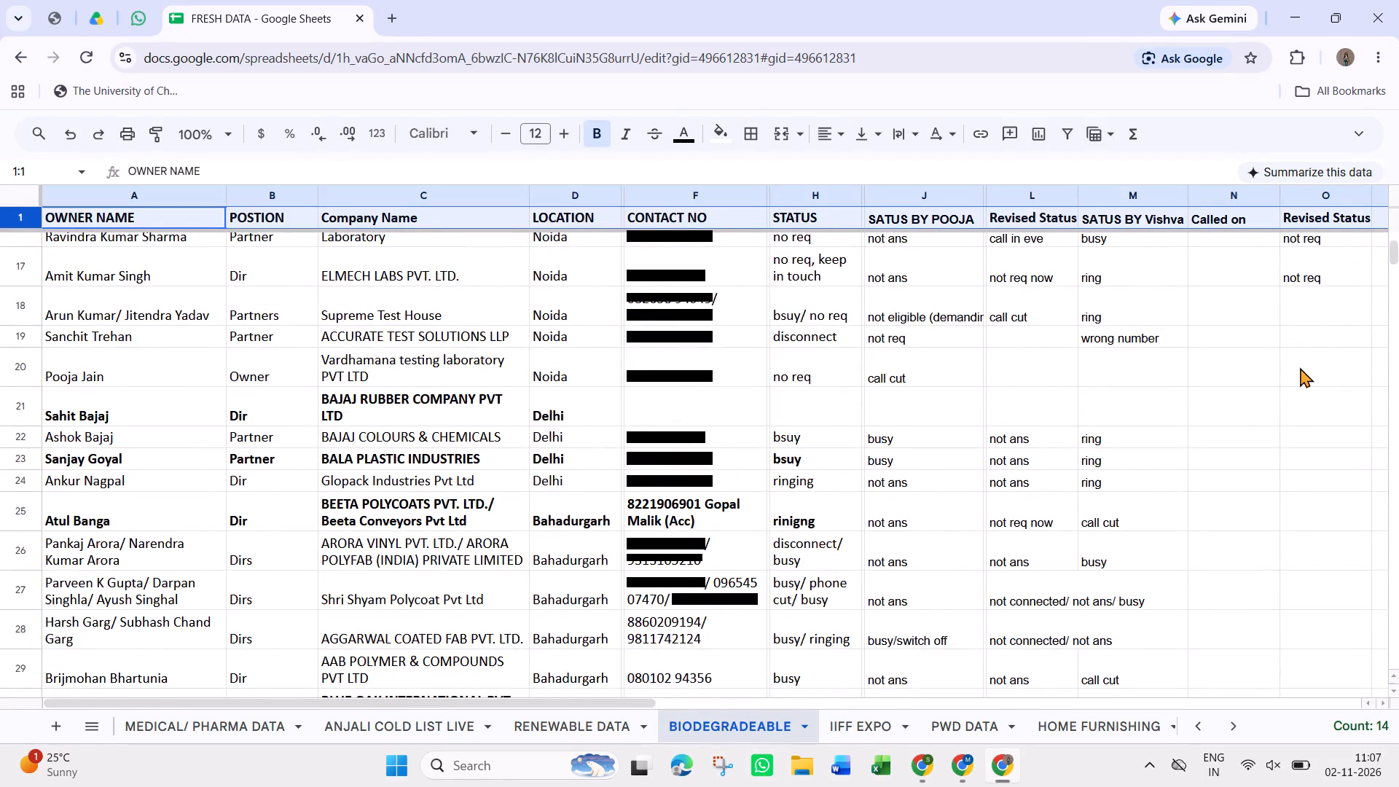
pyautogui.click(1300, 367)
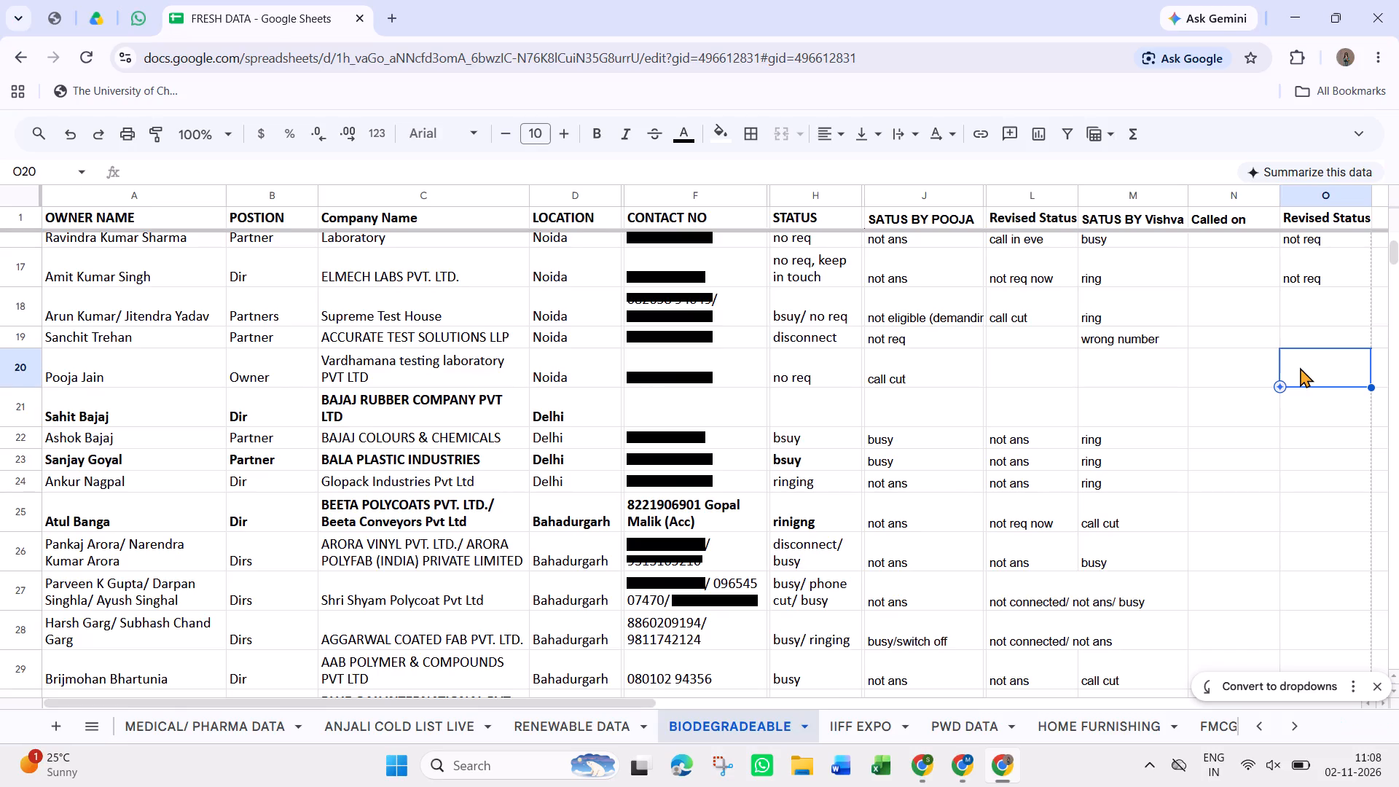
pyautogui.write('not avl')
pyautogui.press('Return')
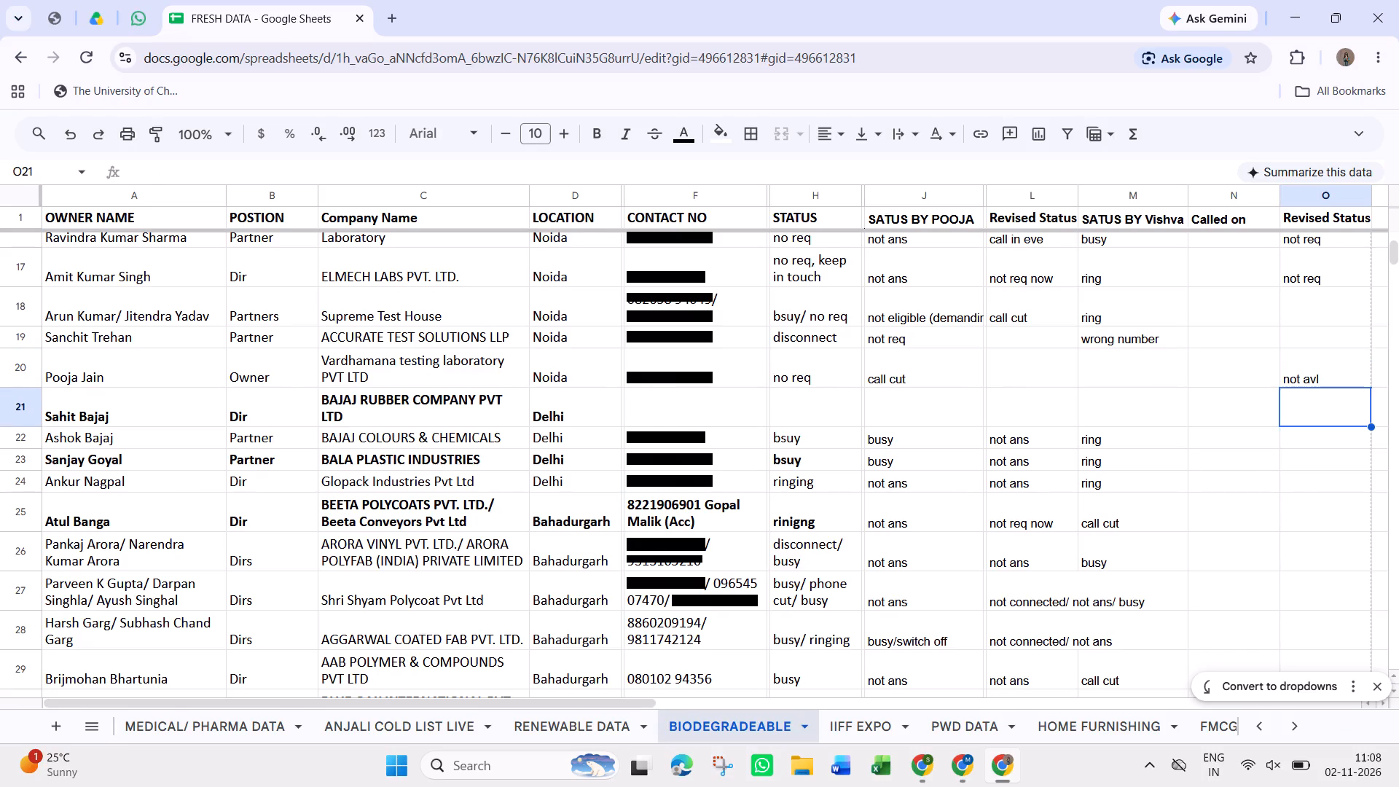
# Skip row 21 and enter busy as the last-column Revised Status for BAJAJ COLOURS & CHEMICALS in row 22.
pyautogui.press('Return')
pyautogui.press('Return')
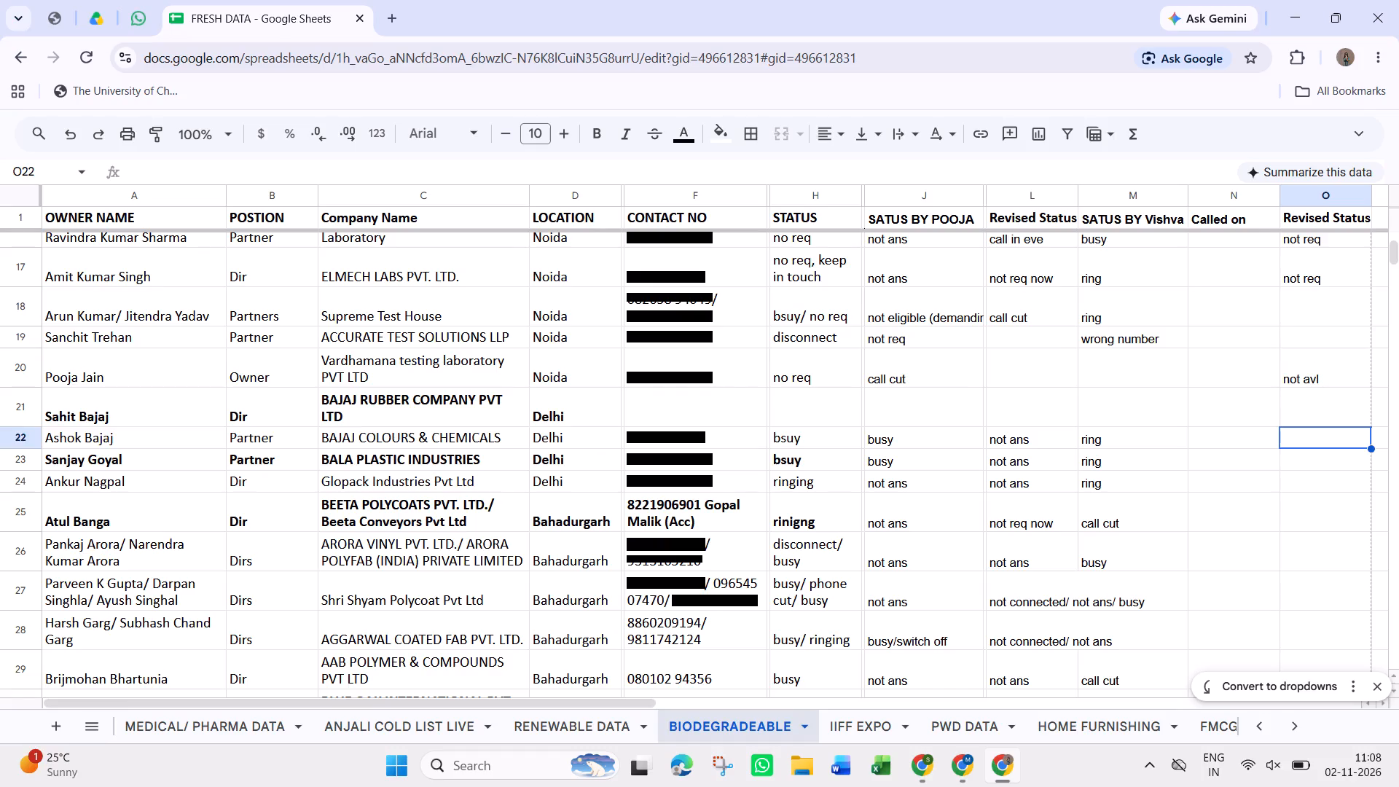
pyautogui.write("busy'")
pyautogui.press('BackSpace')
pyautogui.press('Return')
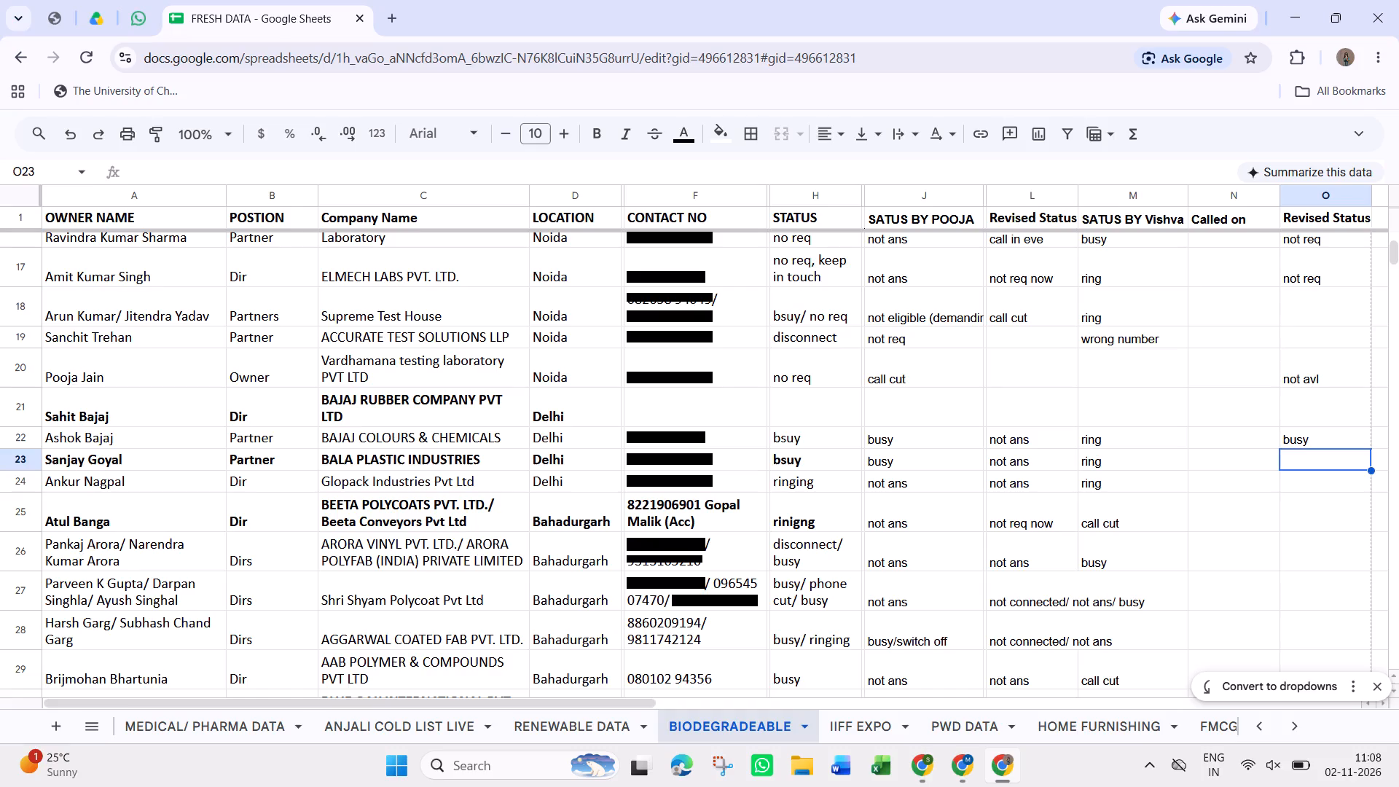
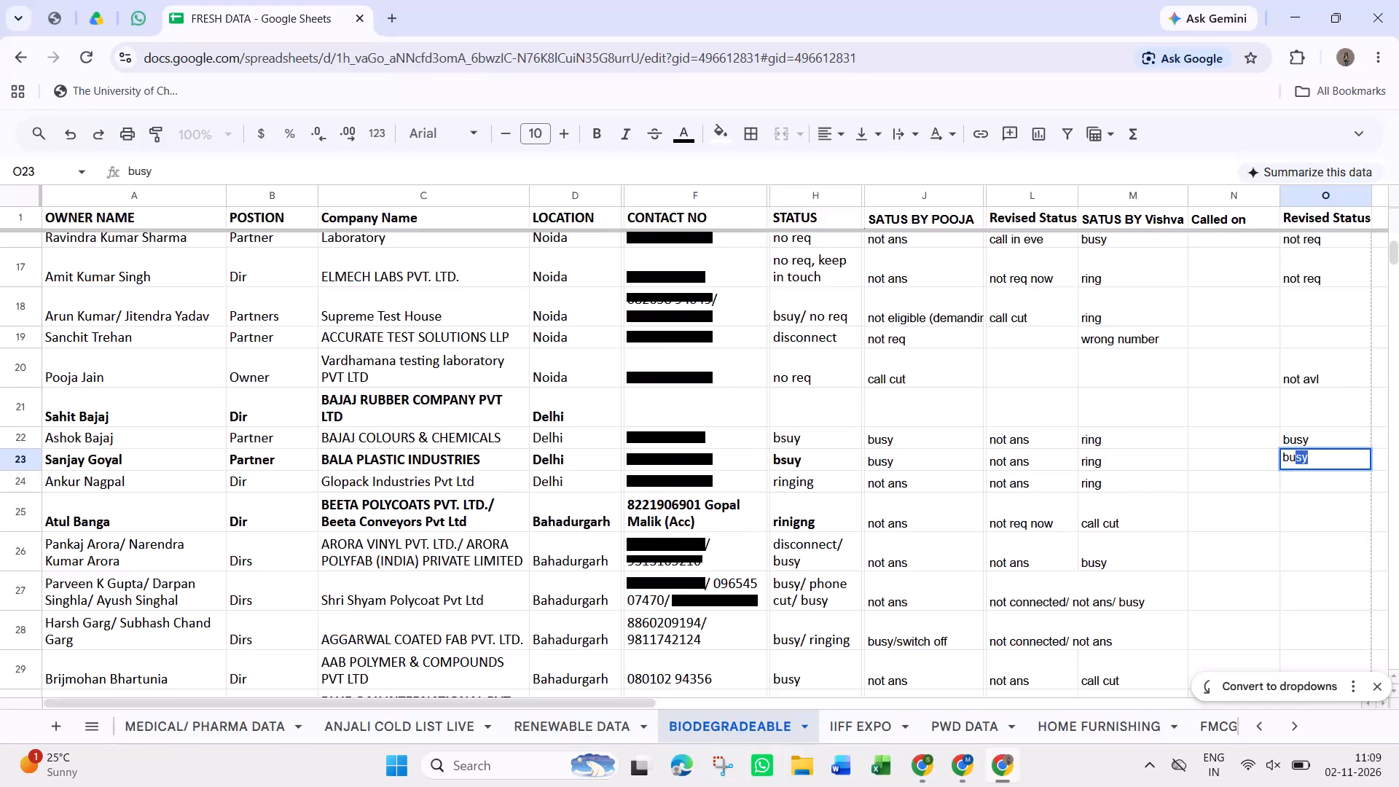
# Enter busy as the last-column Revised Status for BALA PLASTIC INDUSTRIES in row 23.
pyautogui.press('Return')
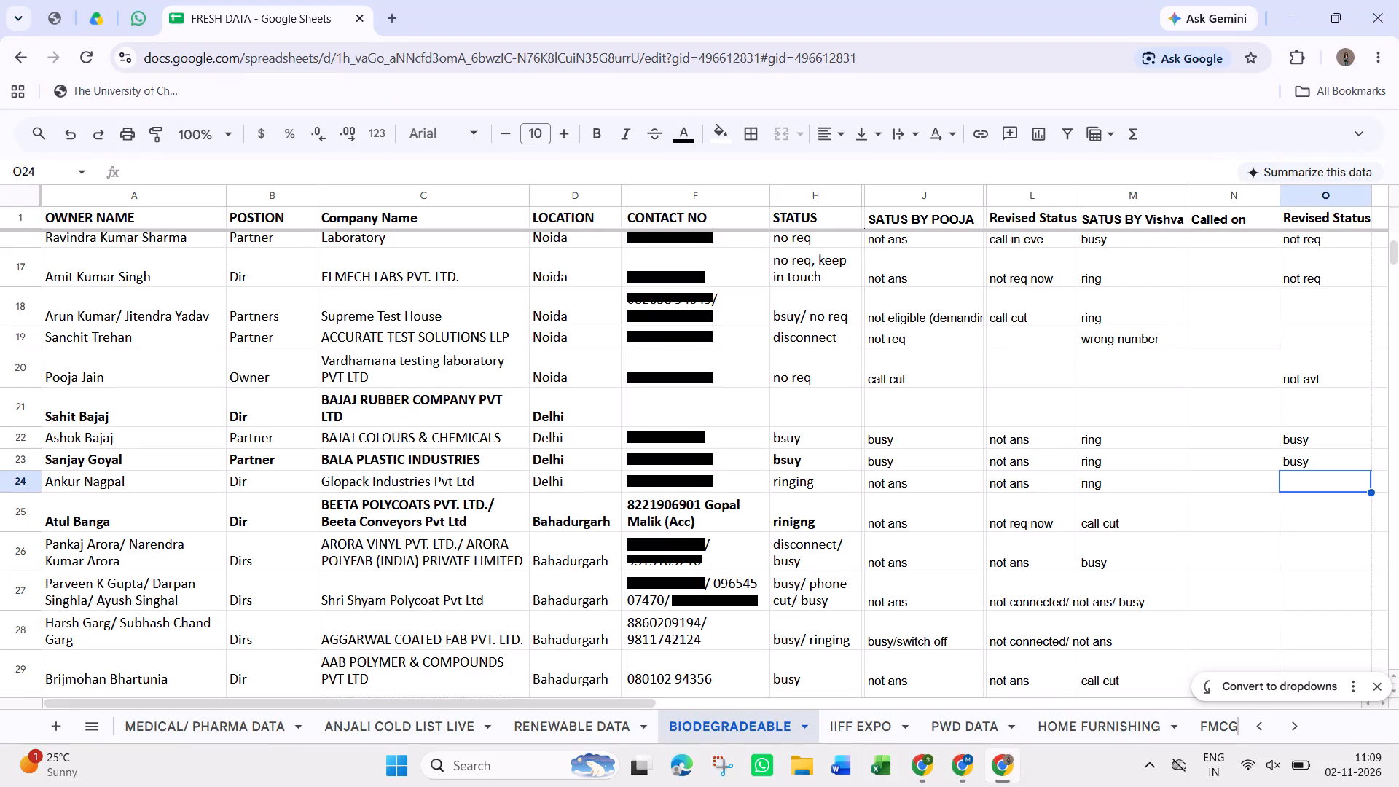
pyautogui.press('Left')
pyautogui.press('Left')
pyautogui.press('Left')
pyautogui.press('Left')
pyautogui.press('Left')
pyautogui.press('Left')
pyautogui.press('Left')
pyautogui.press('Left')
pyautogui.press('Left')
pyautogui.press('Left')
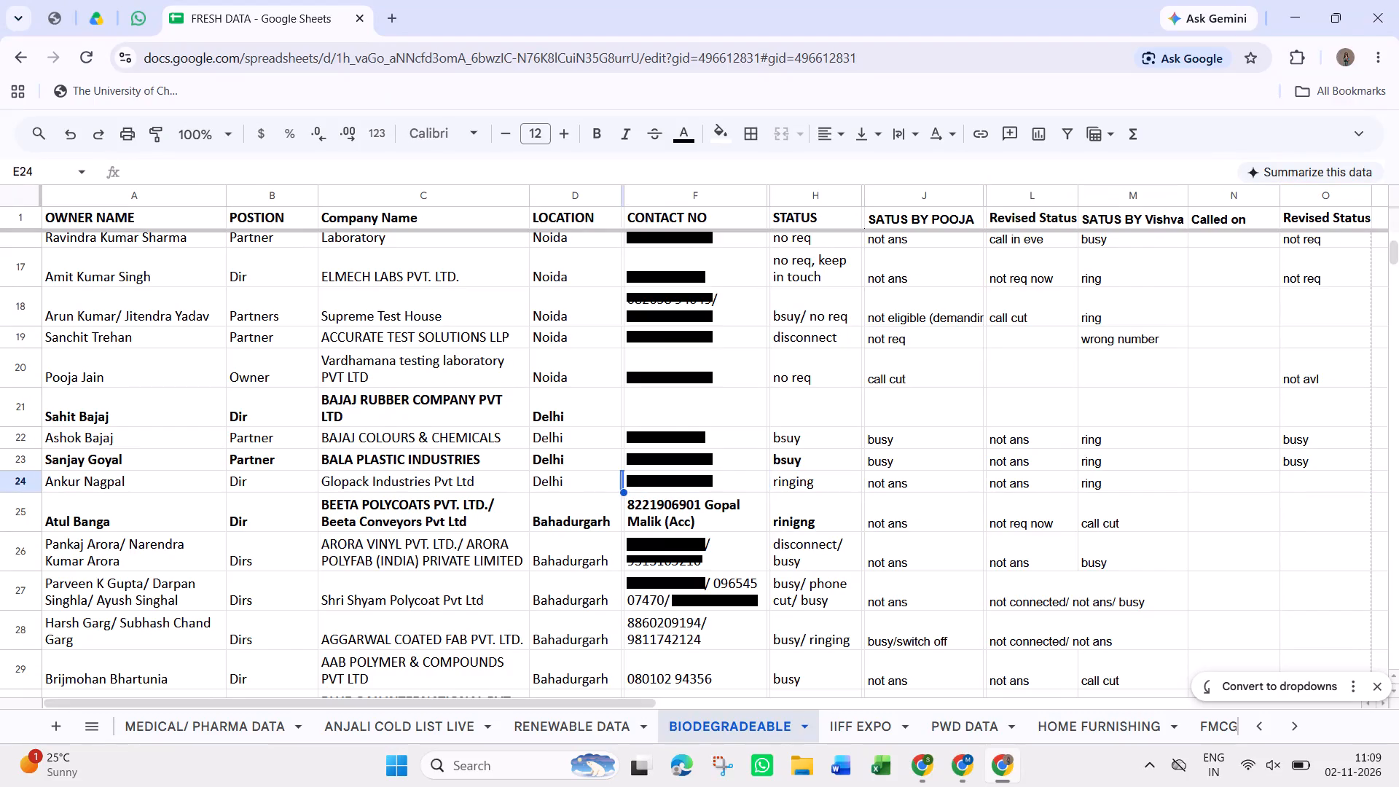
pyautogui.press('Left')
pyautogui.press('Left')
pyautogui.hotkey('ctrl', 'c')
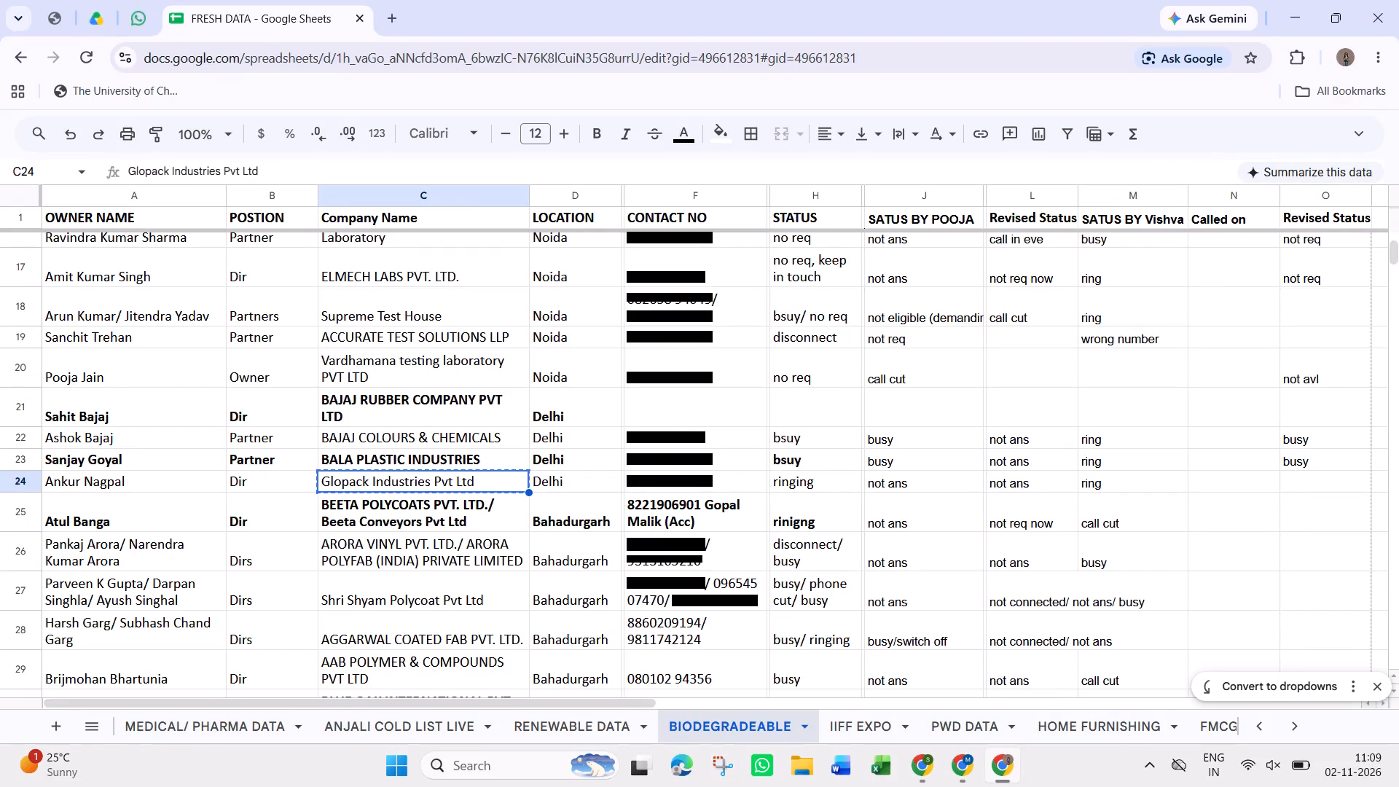
pyautogui.click(967, 773)
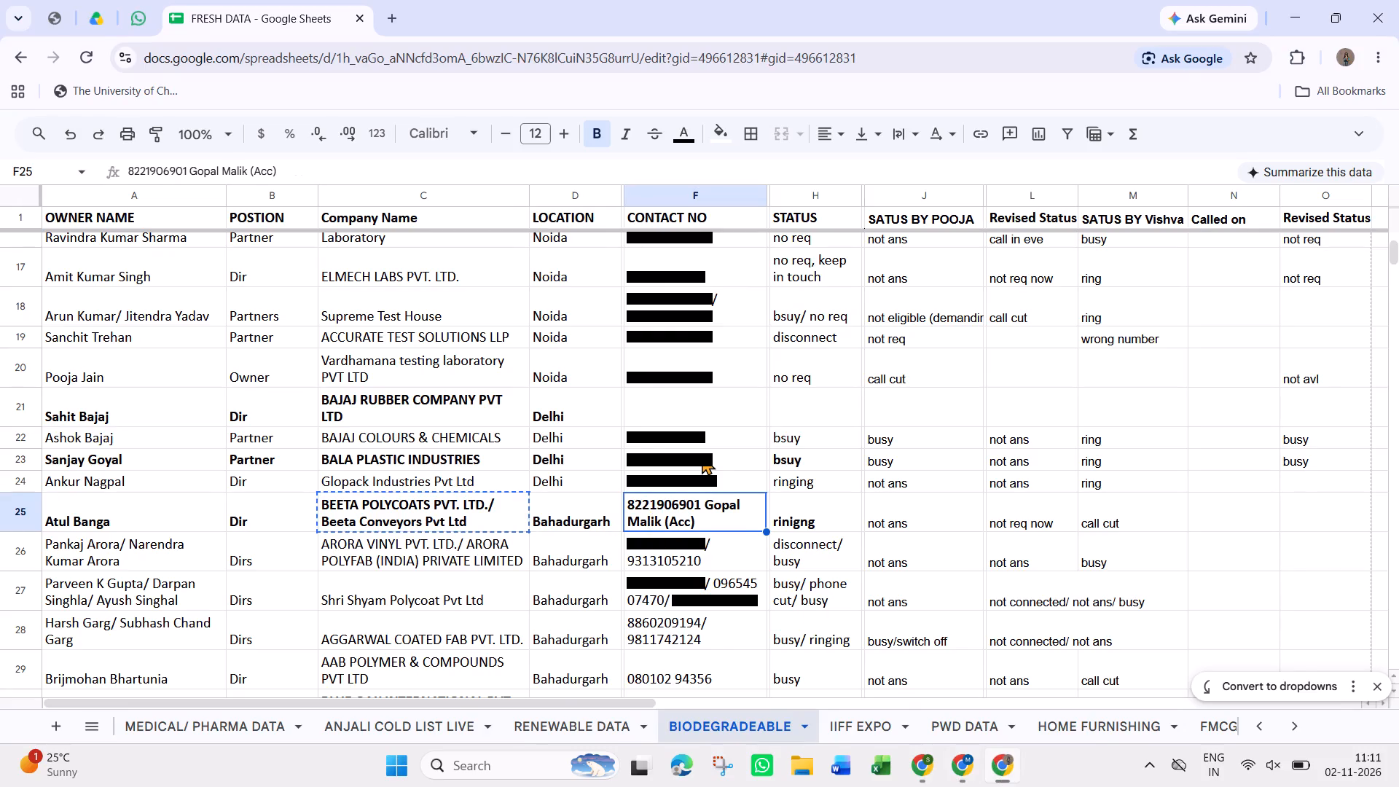
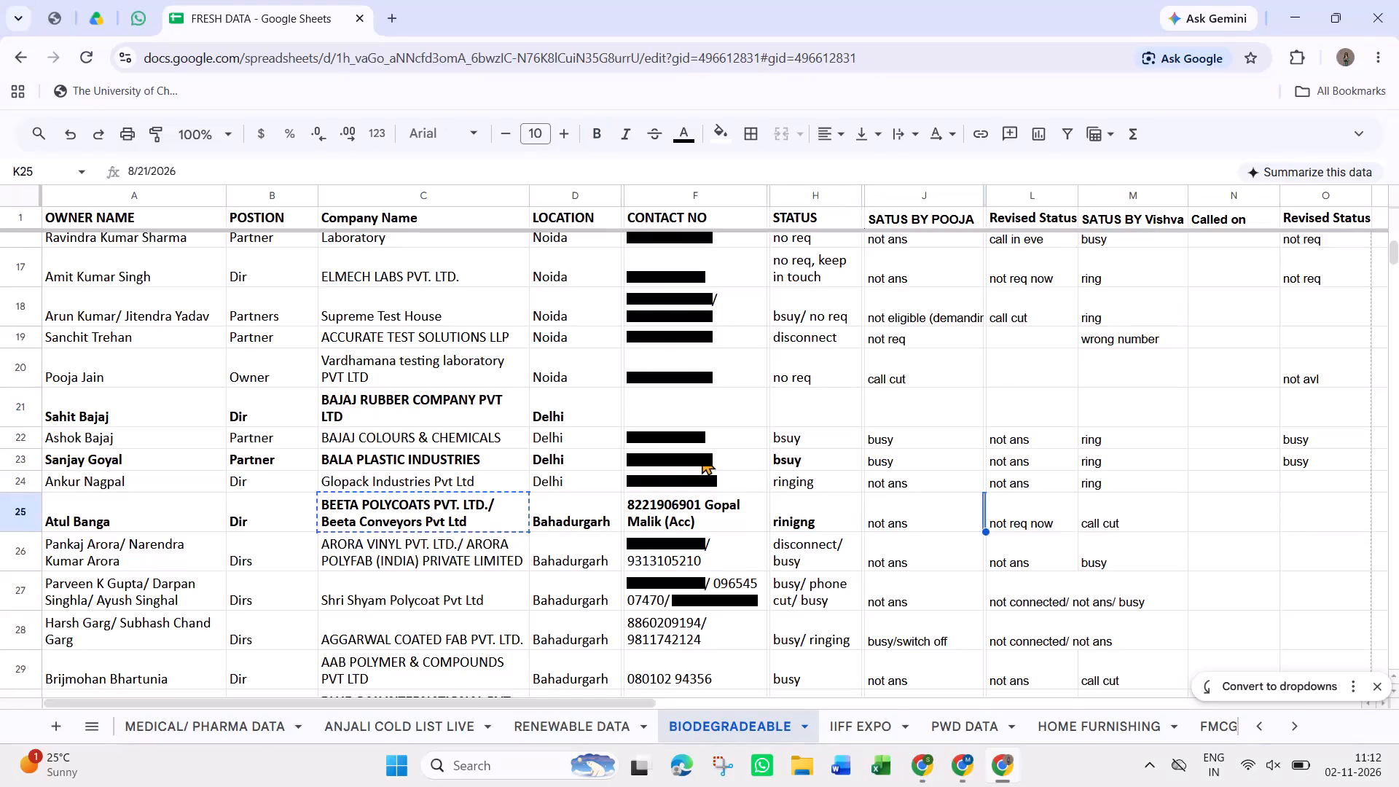
# Record "ring" in the last Revised Status column for BEETA POLYCOATS in row 25 and ARORA VINYL in row 26.
pyautogui.press('Right')
pyautogui.press('Right')
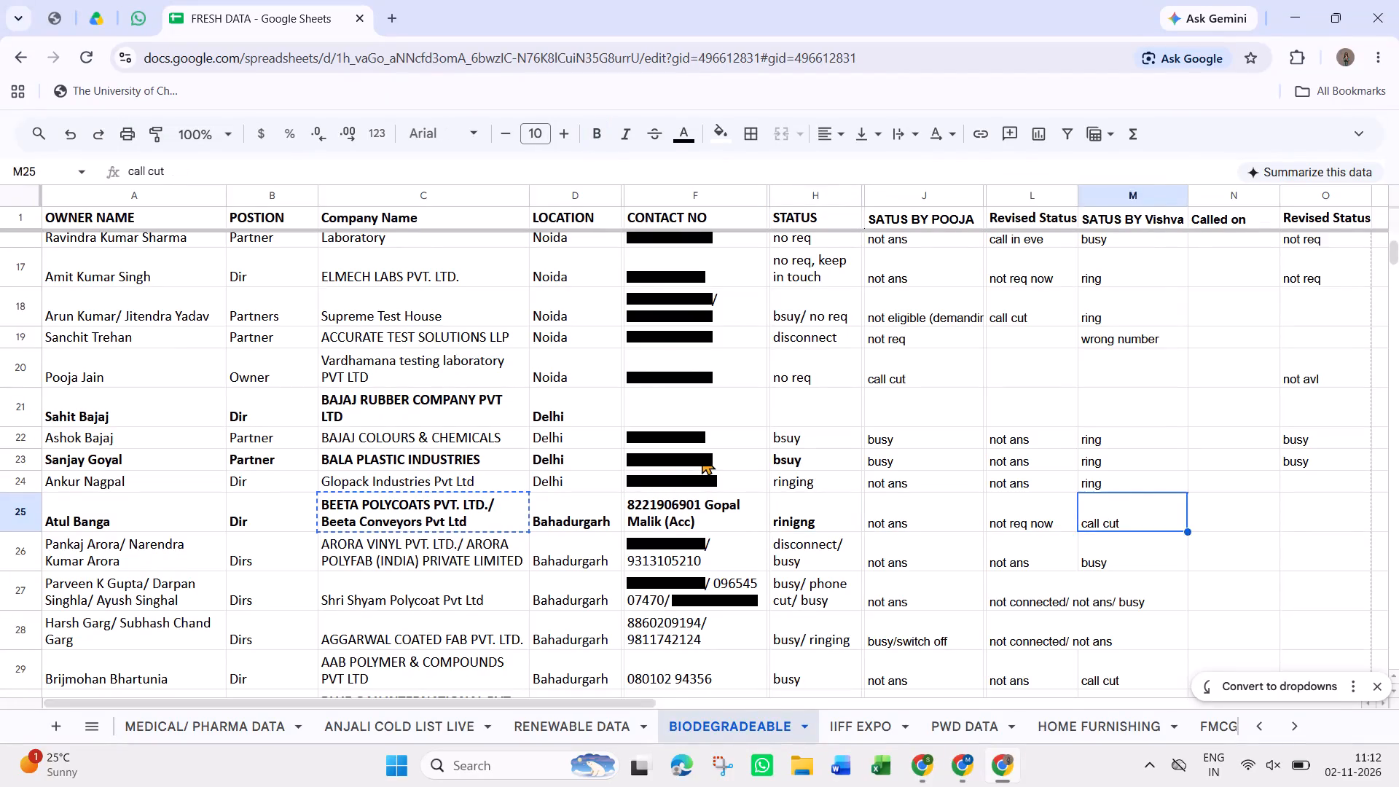
pyautogui.press('Right')
pyautogui.press('Right')
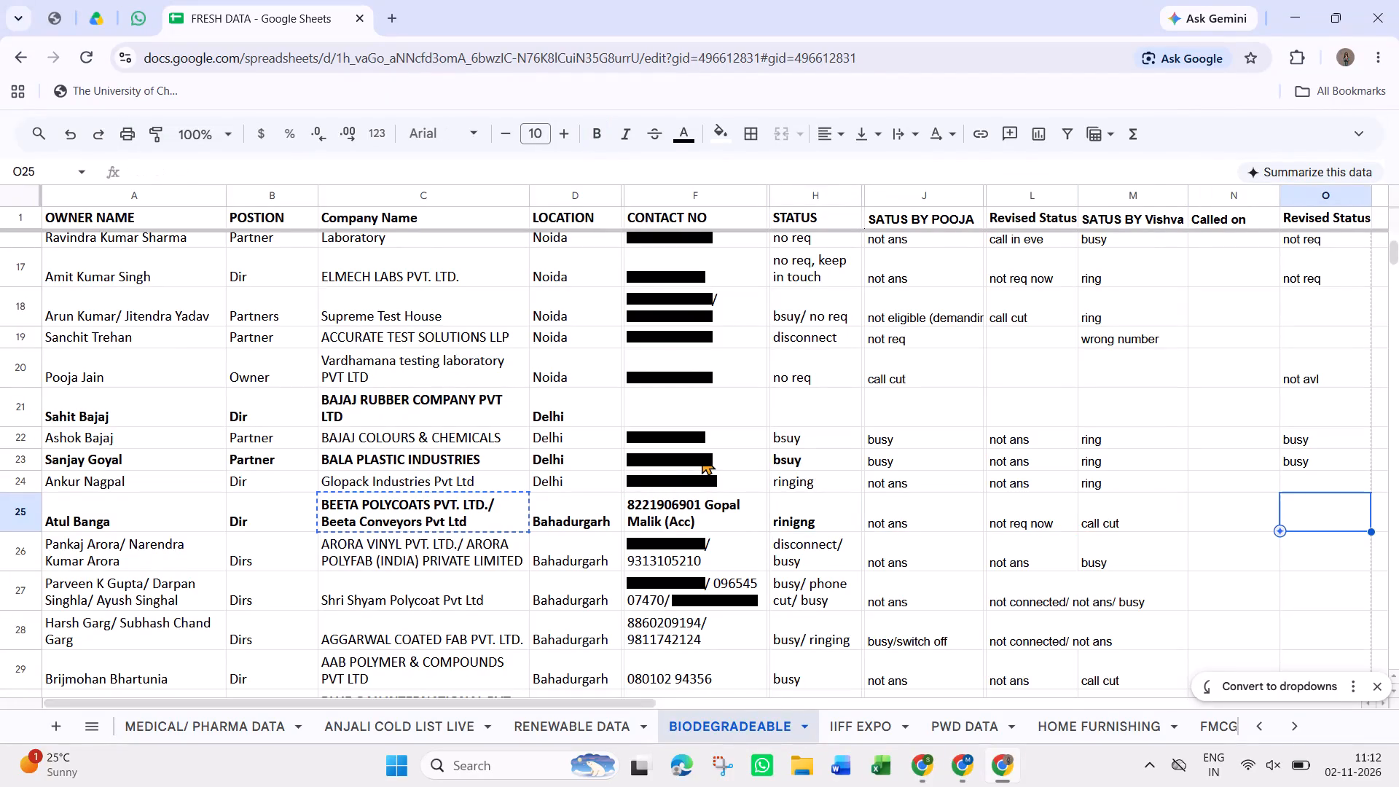
pyautogui.press('r')
pyautogui.write('ing')
pyautogui.press('Return')
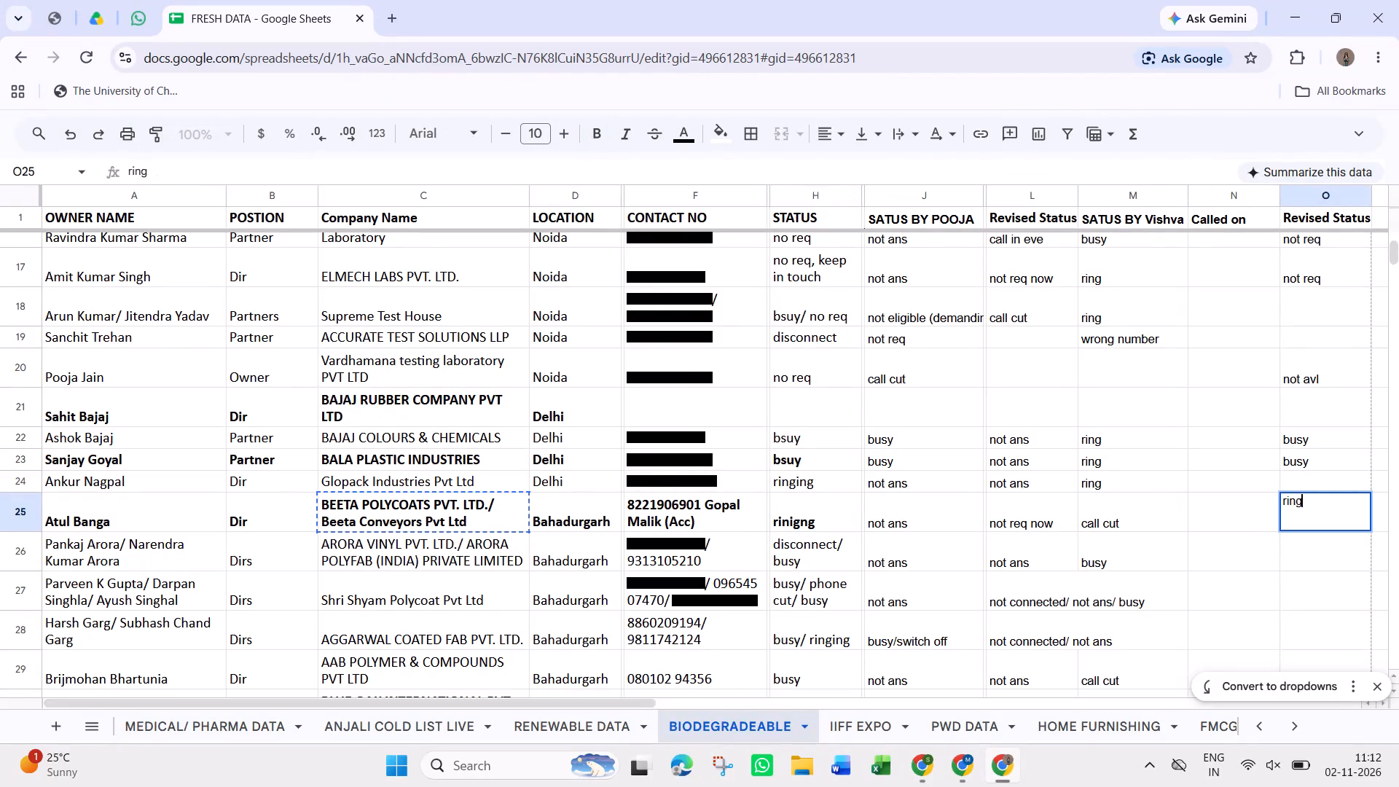
pyautogui.press('r')
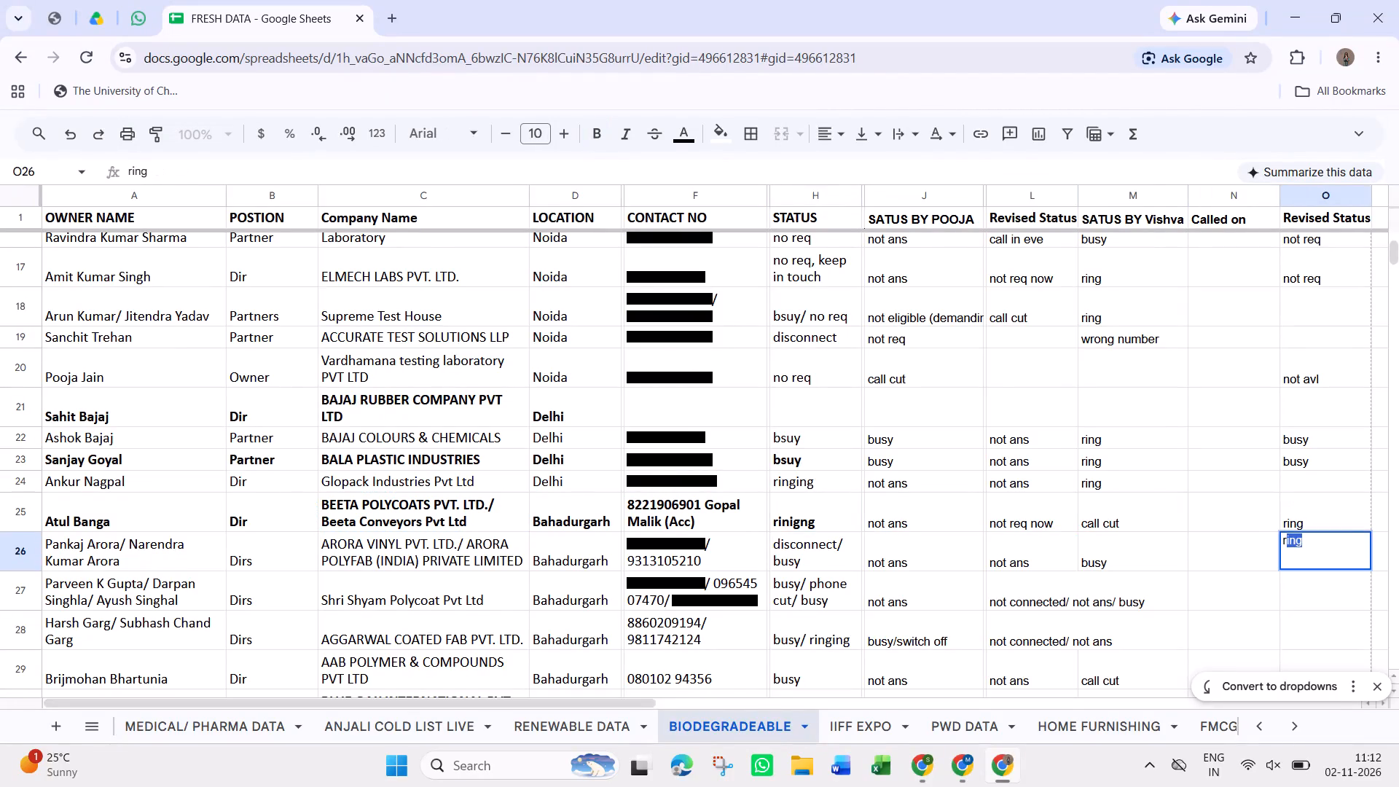
pyautogui.press('Return')
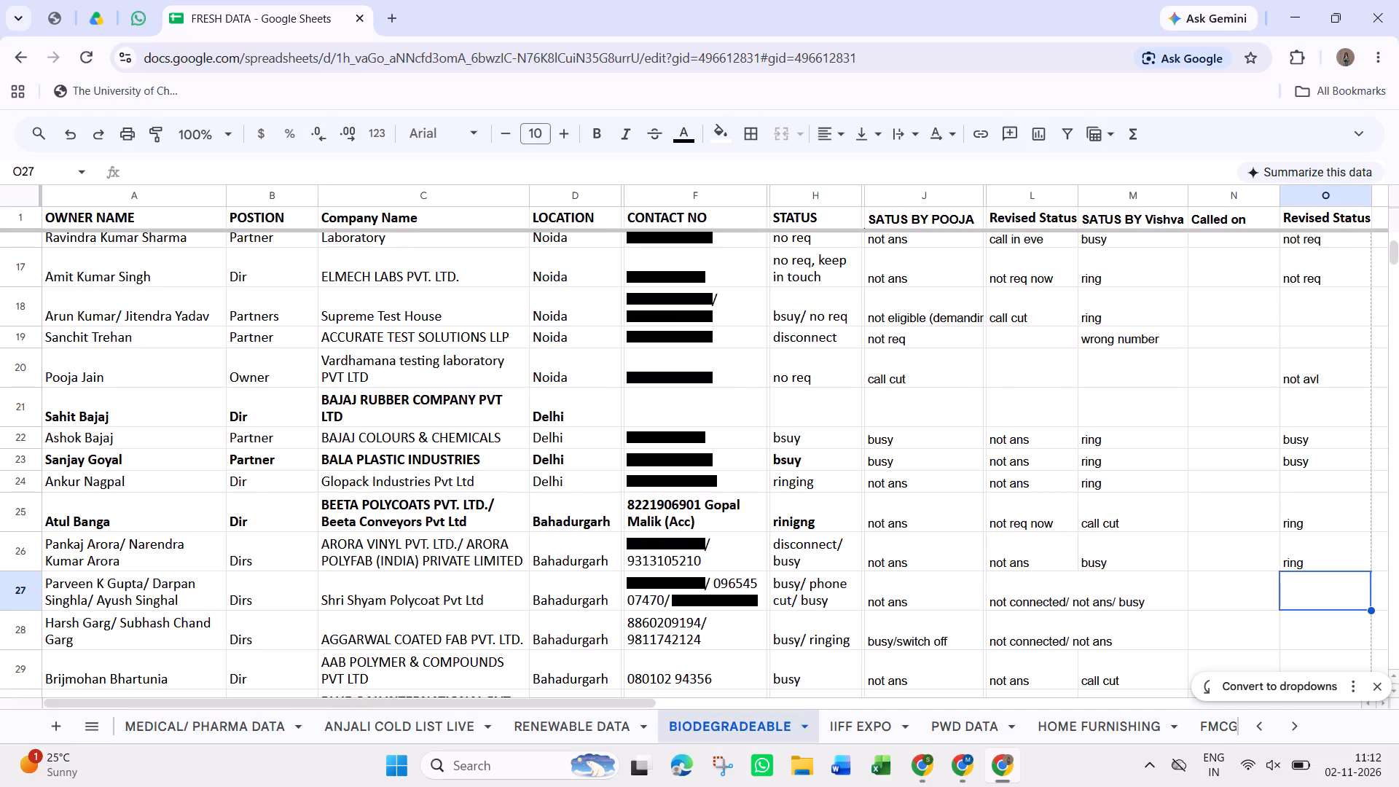
# Record the last Revised Status as "call cut" for Shri Shyam Polycoat in row 27 and "busy" for AGGARWAL COATED FAB in row 28.
pyautogui.write('call cut')
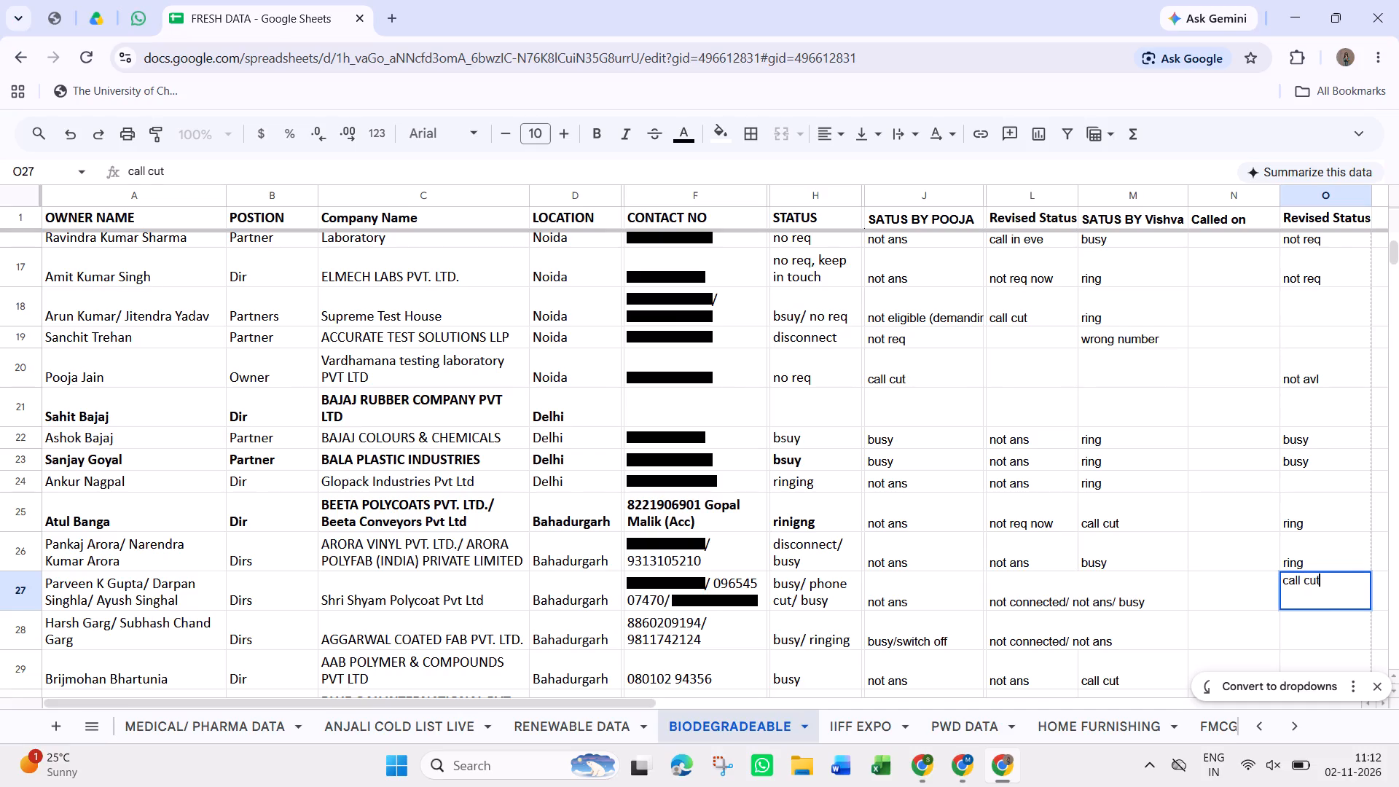
pyautogui.press('Return')
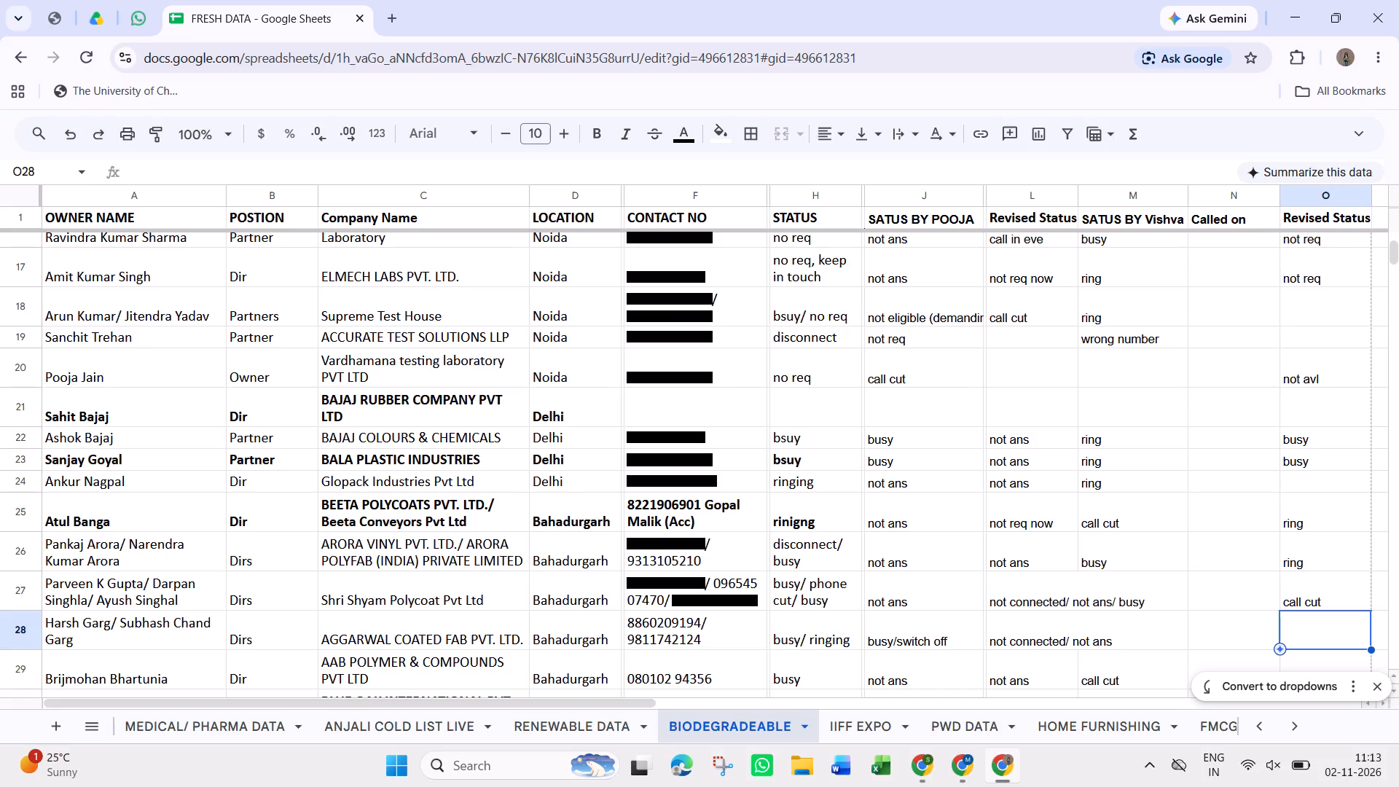
pyautogui.write('busy')
pyautogui.press('Return')
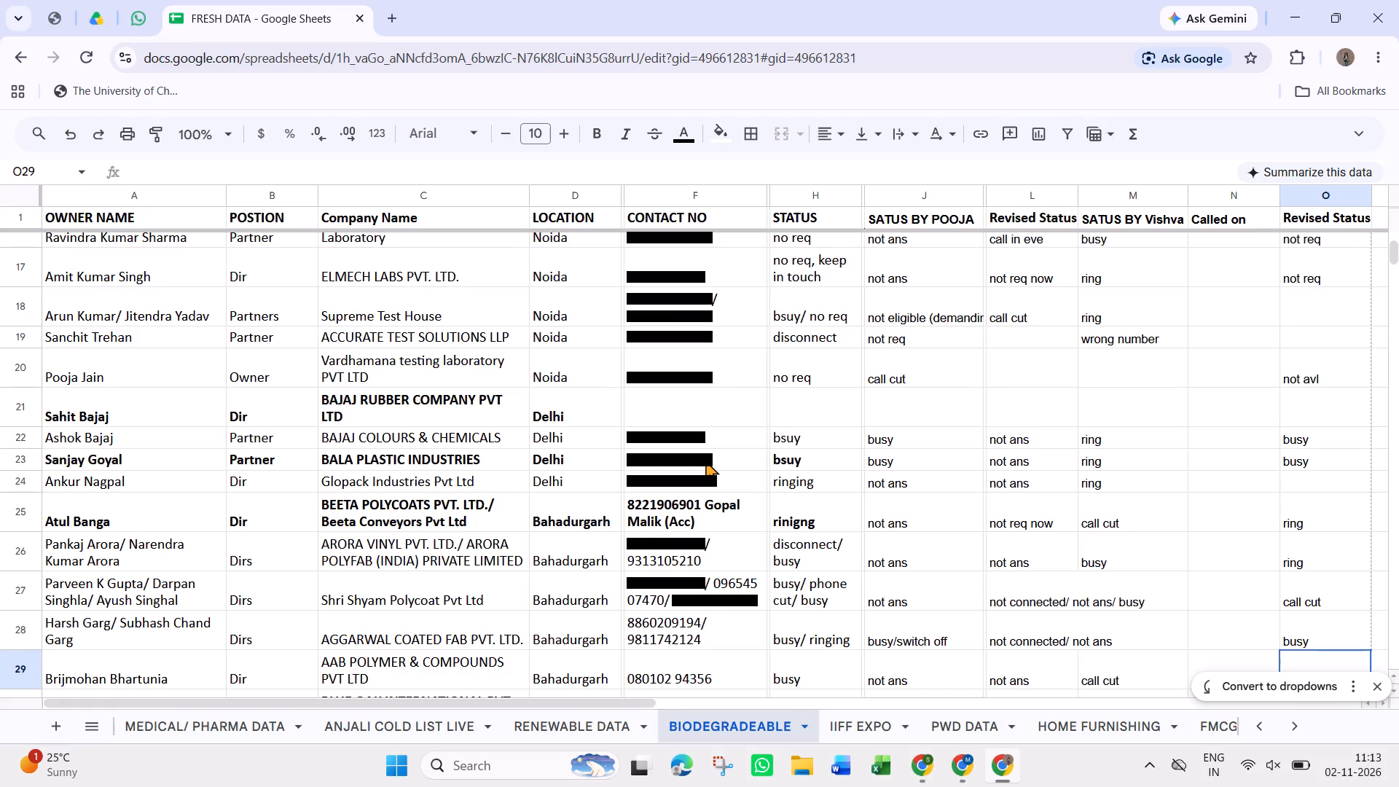
# Record "call cut" in the last Revised Status column for AAB POLYMER & COMPOUNDS in row 29 and BLUE OAK INTERNATIONAL in row 30.
pyautogui.write('ca')
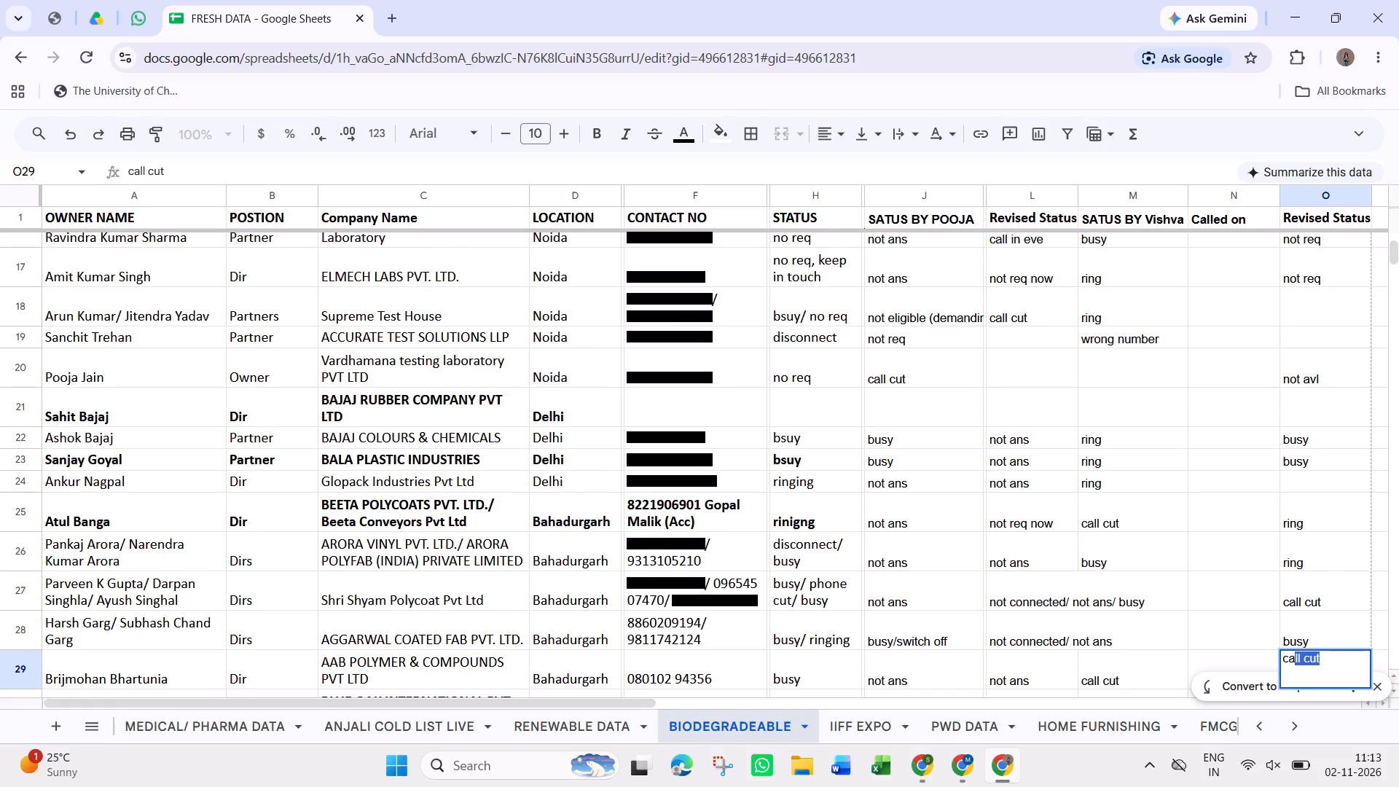
pyautogui.press('Return')
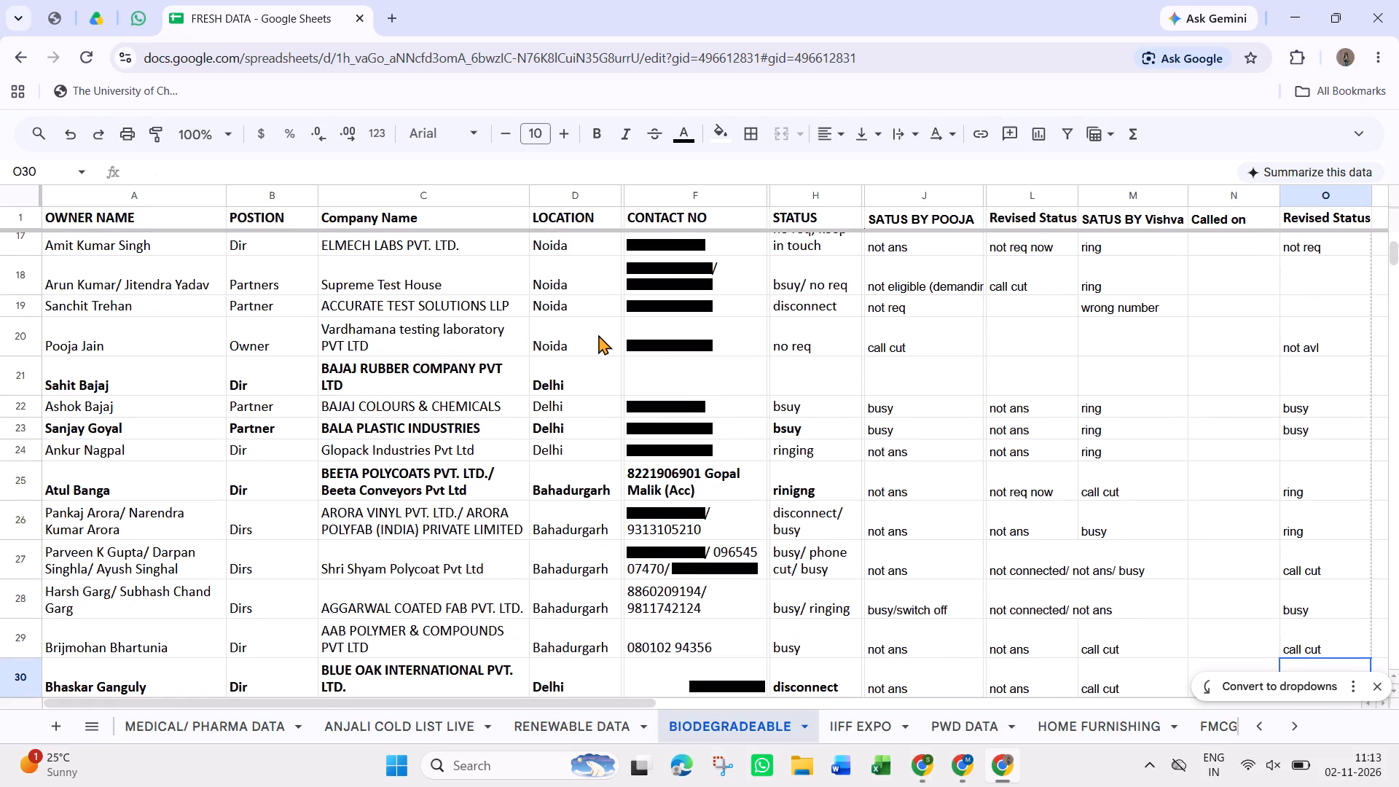
pyautogui.scroll(-3, 598, 334)
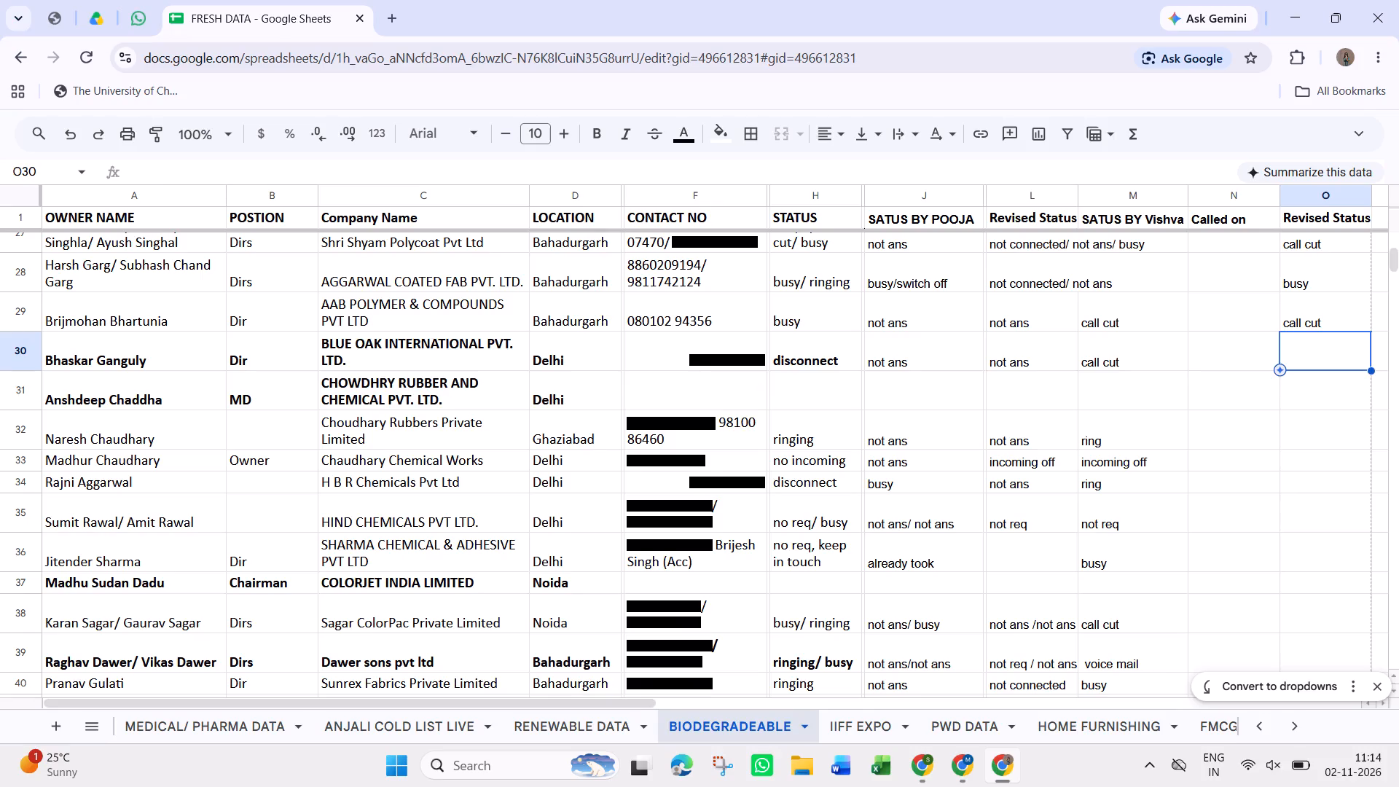
pyautogui.press('c')
pyautogui.press('Return')
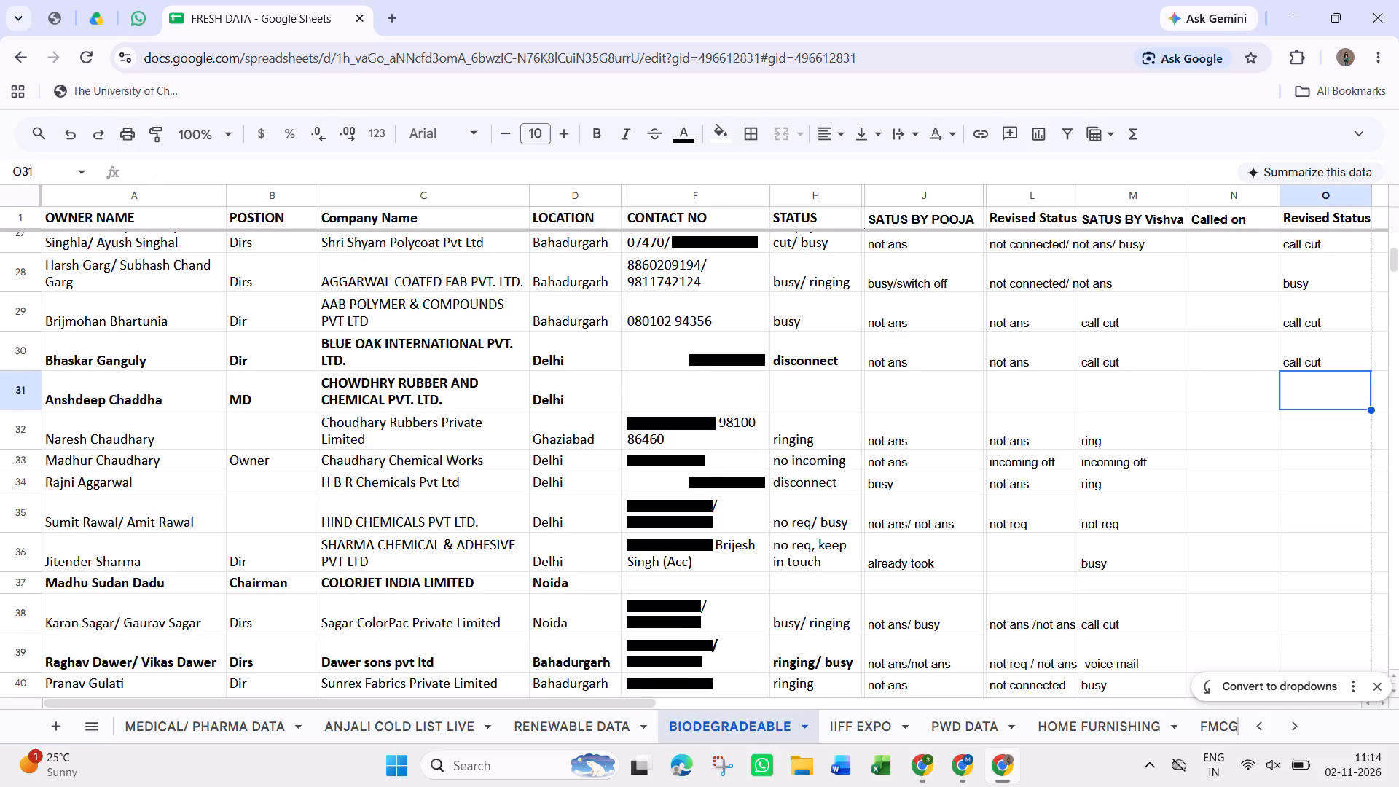
# Skip row 31 and record "call cut" as the last Revised Status for Choudhary Rubbers Private Limited in row 32.
pyautogui.press('Return')
pyautogui.press('Return')
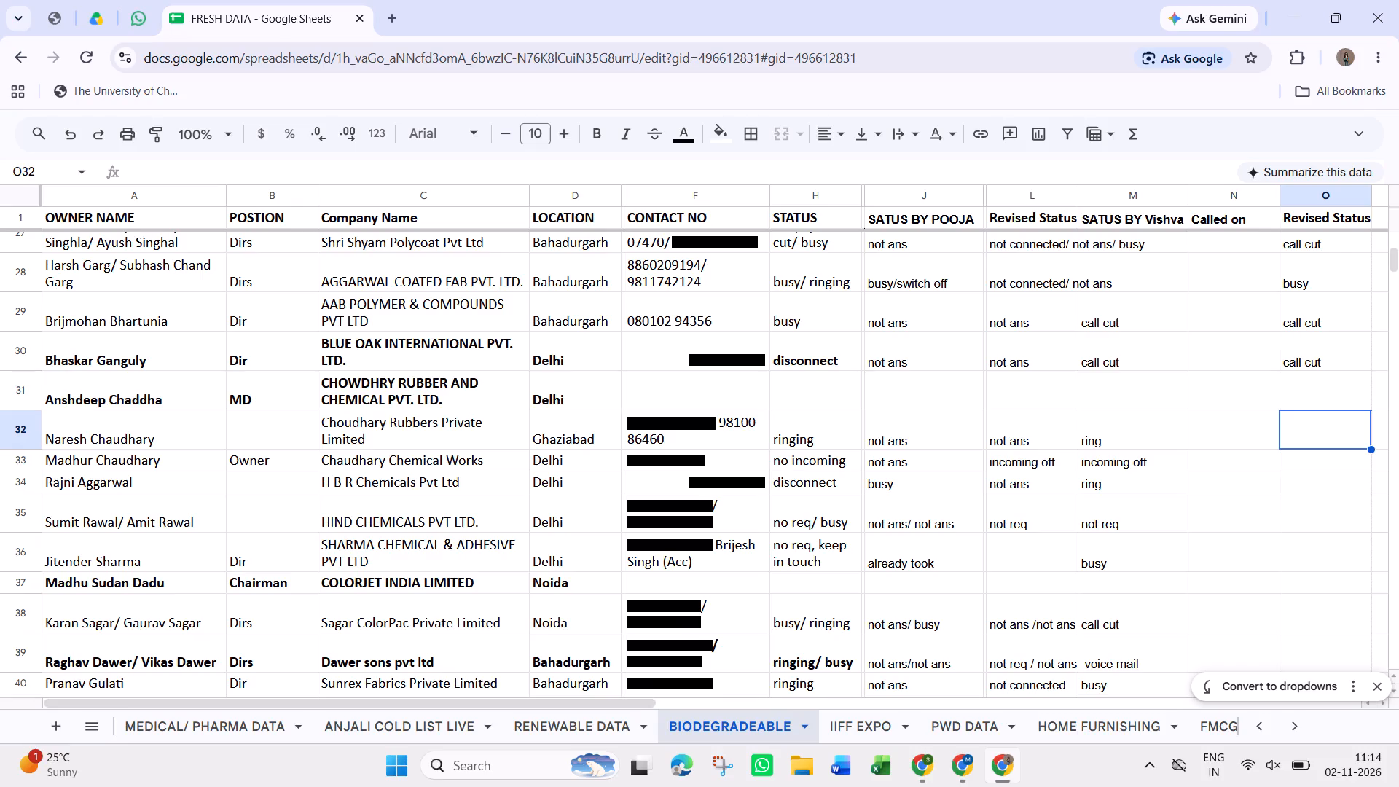
pyautogui.press('c')
pyautogui.write('all cut')
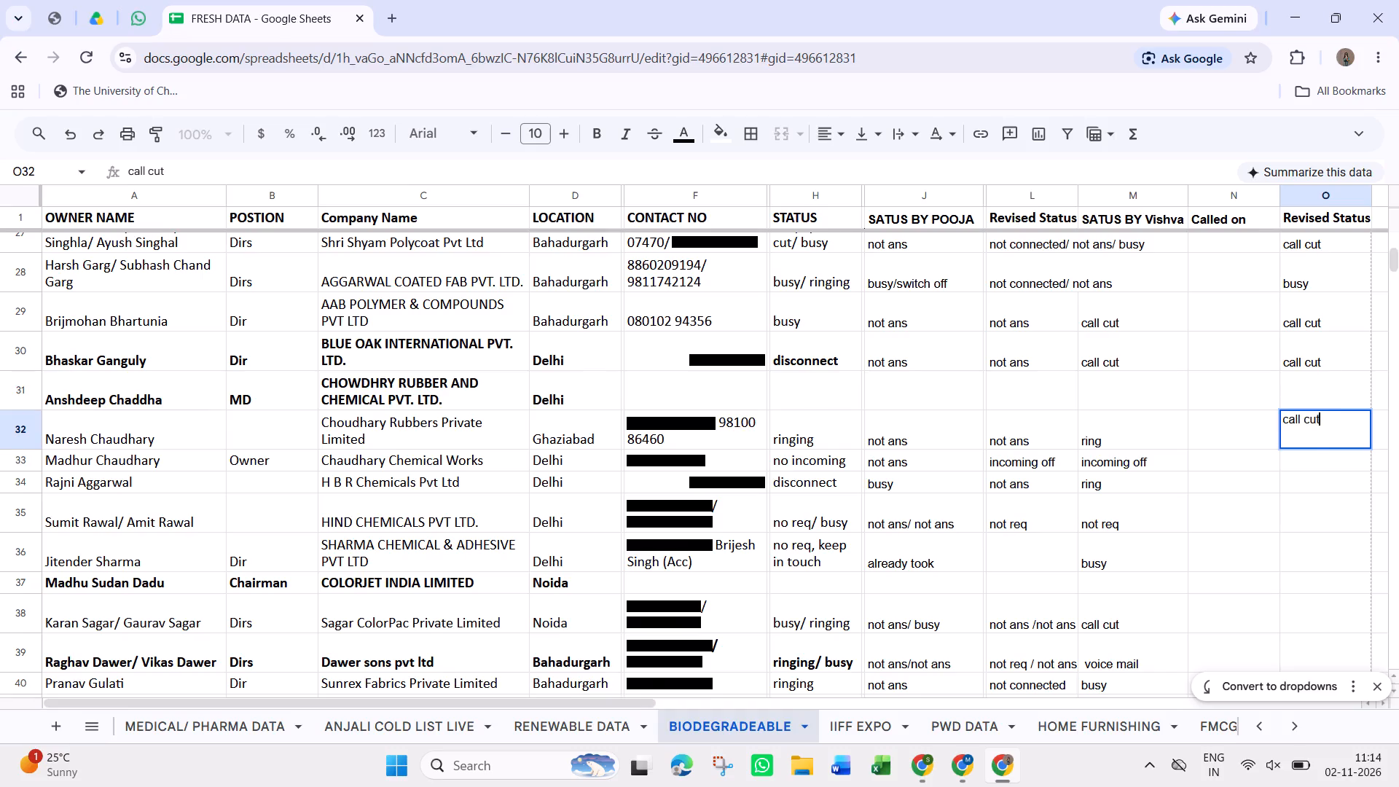
pyautogui.press('Return')
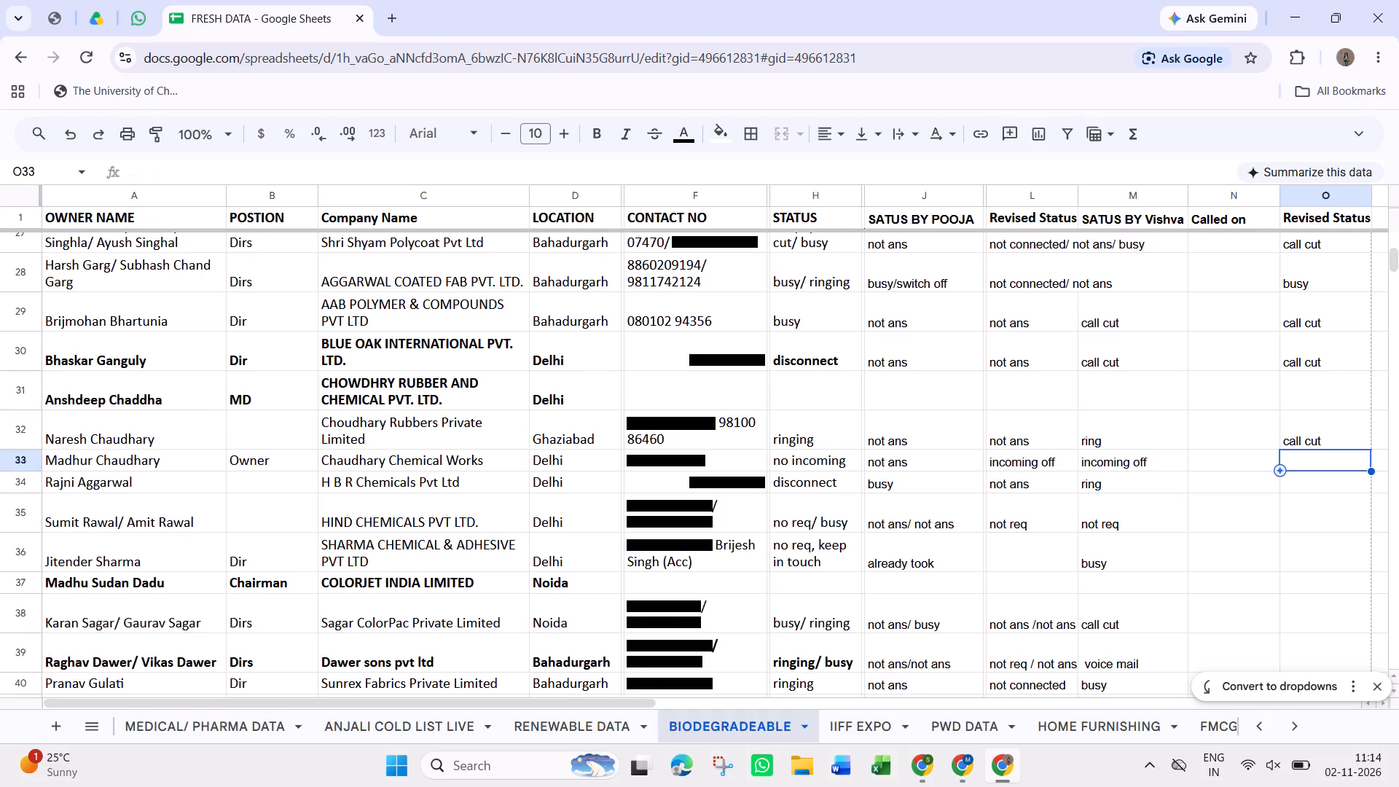
# Skip row 33 and record the last Revised Status as "ring" for H B R Chemicals in row 34 and "call cut" for HIND CHEMICALS in row 35.
pyautogui.press('Return')
pyautogui.press('Return')
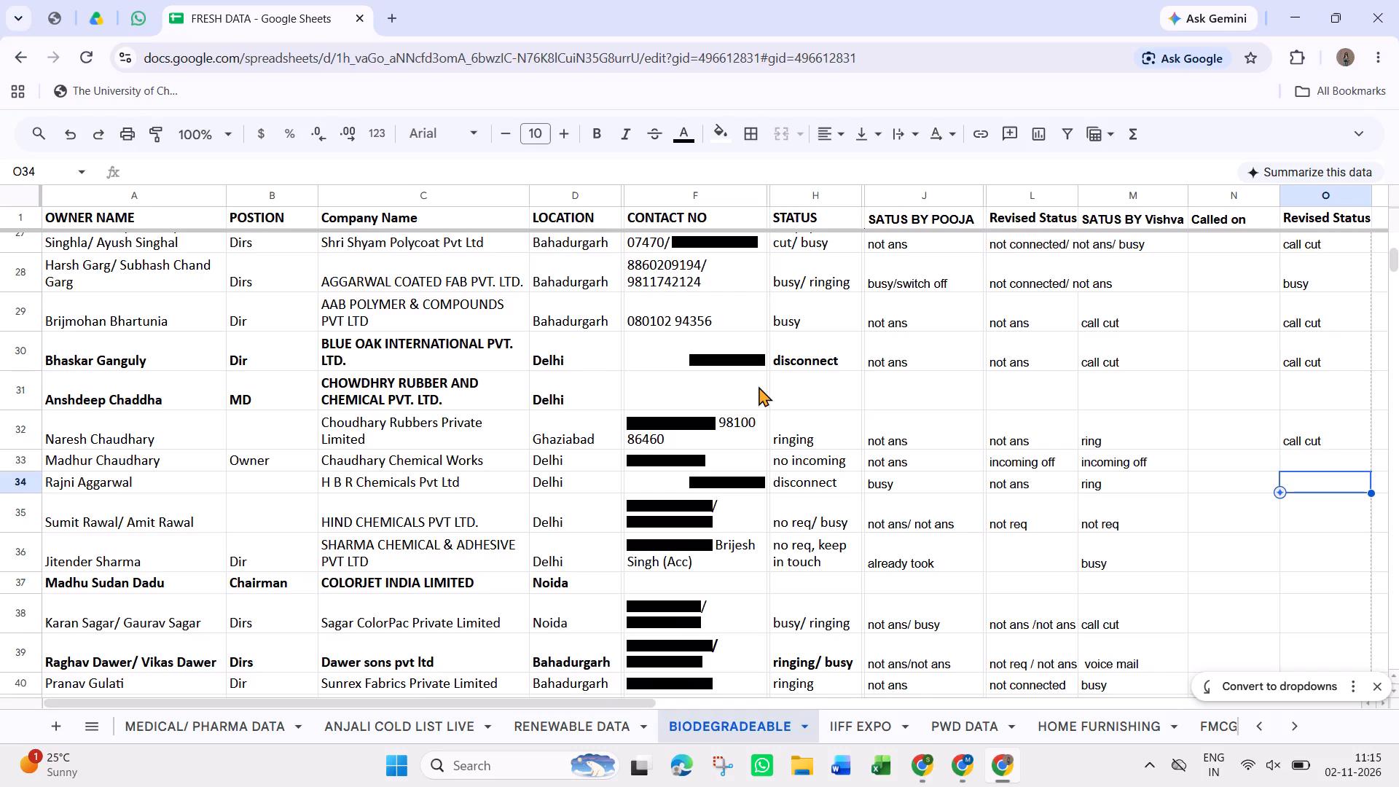
pyautogui.write('ring')
pyautogui.press('Return')
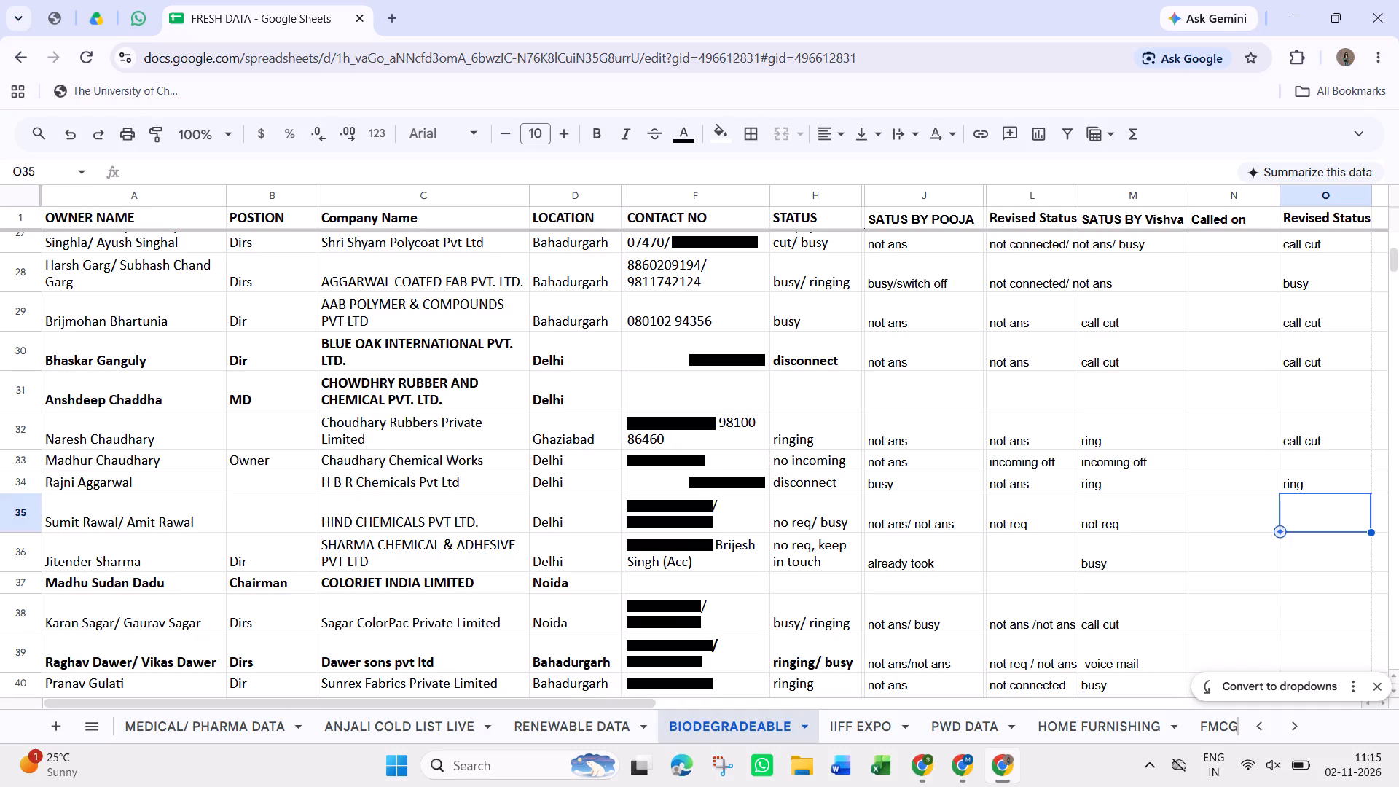
pyautogui.write('ca')
pyautogui.write('ll cut')
pyautogui.press('Return')
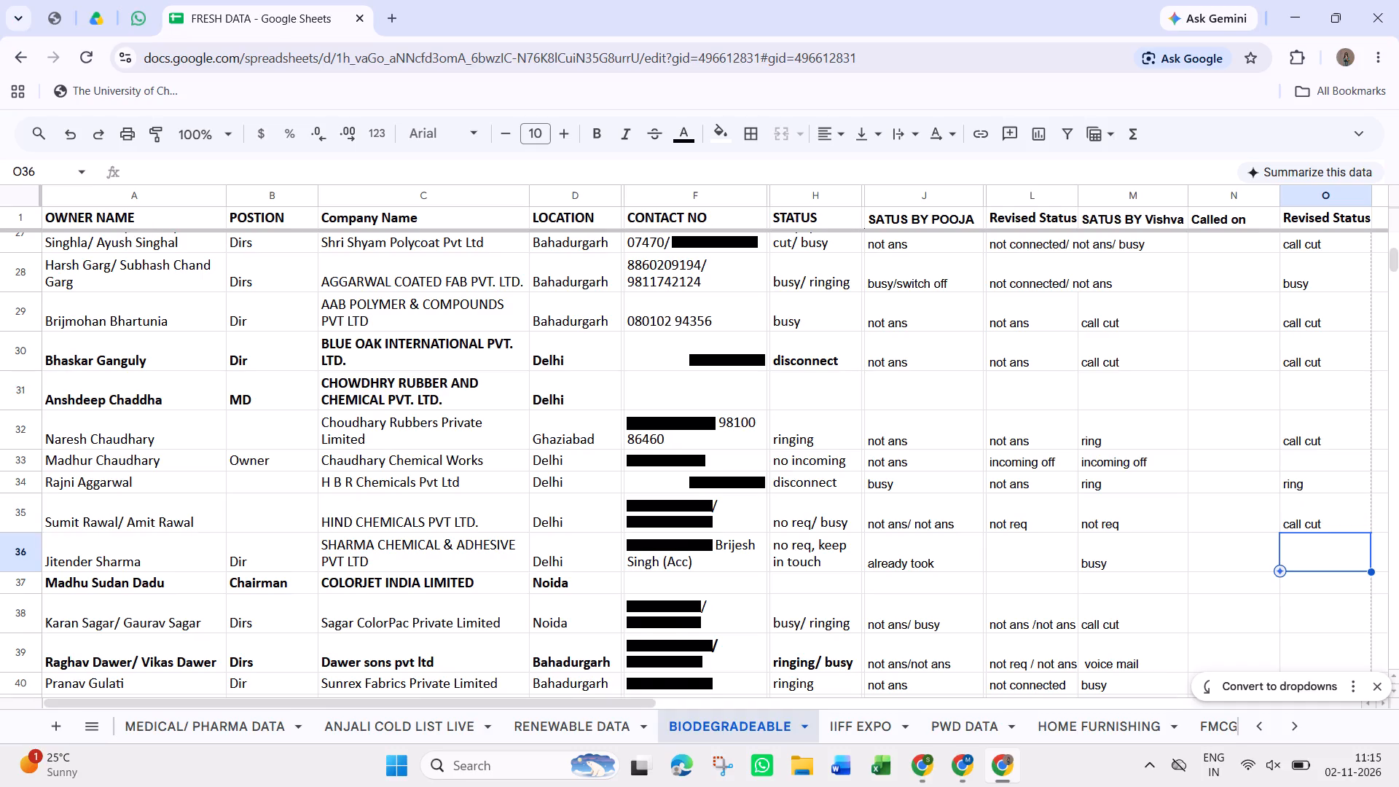
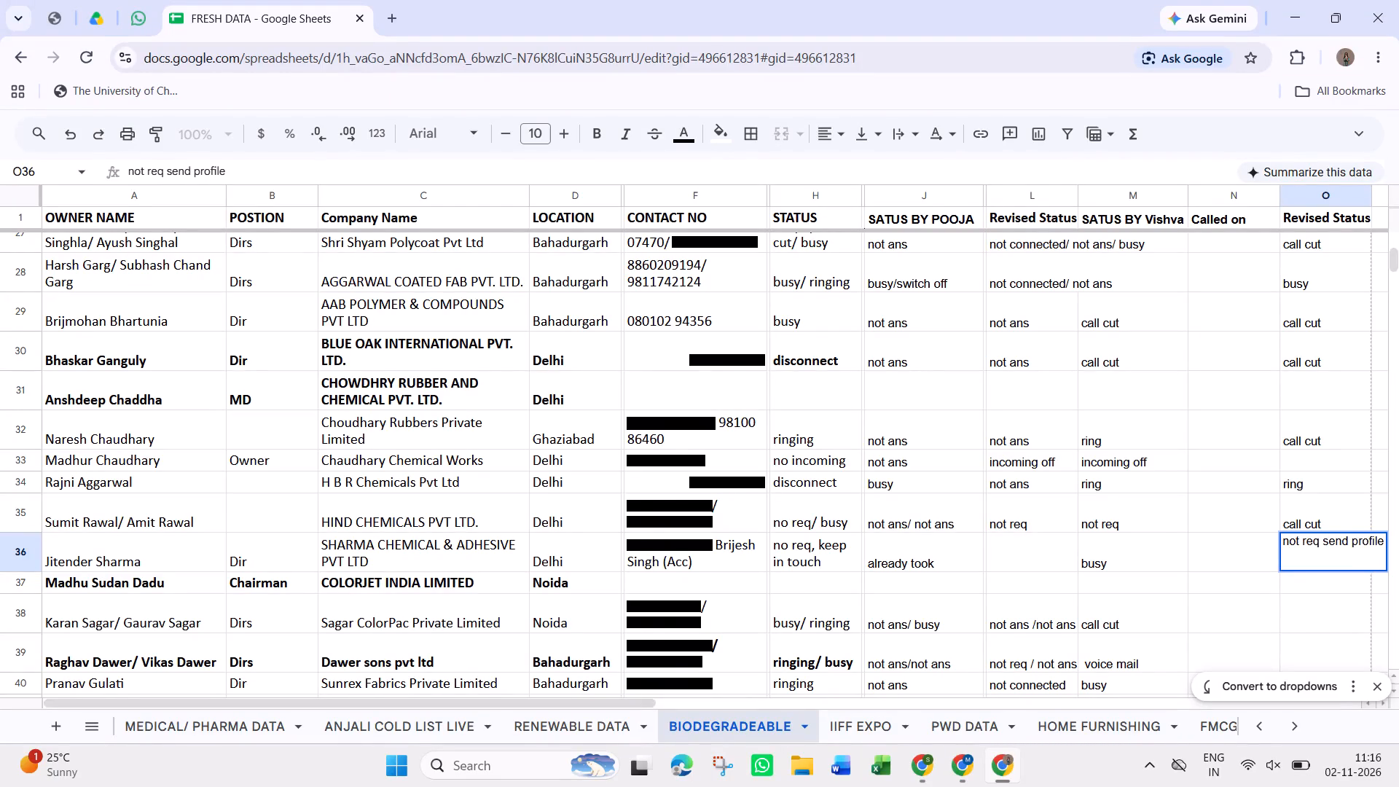
# Record "not req send profile" as the last Revised Status for SHARMA CHEMICAL & ADHESIVE in row 36 and skip row 37.
pyautogui.press('Return')
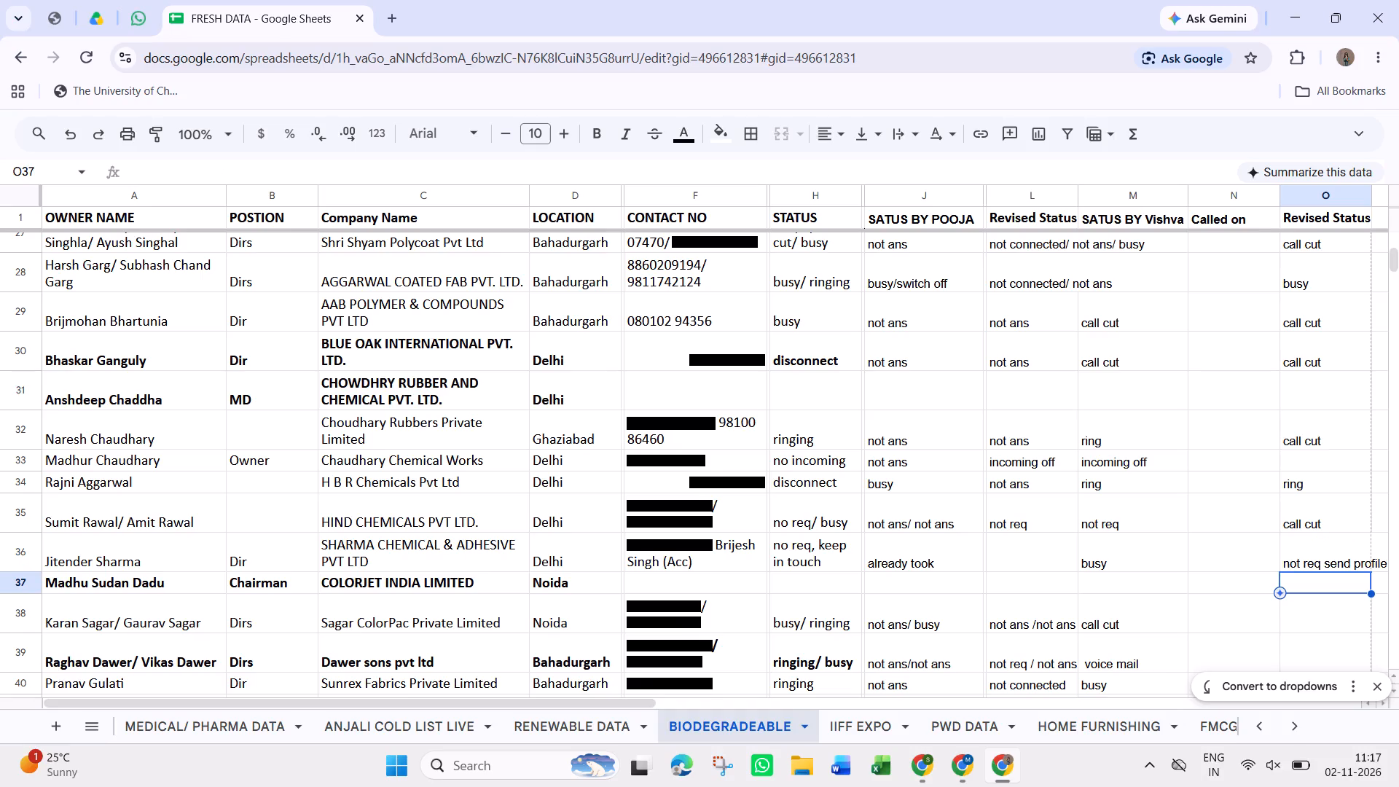
pyautogui.press('Return')
pyautogui.press('Return')
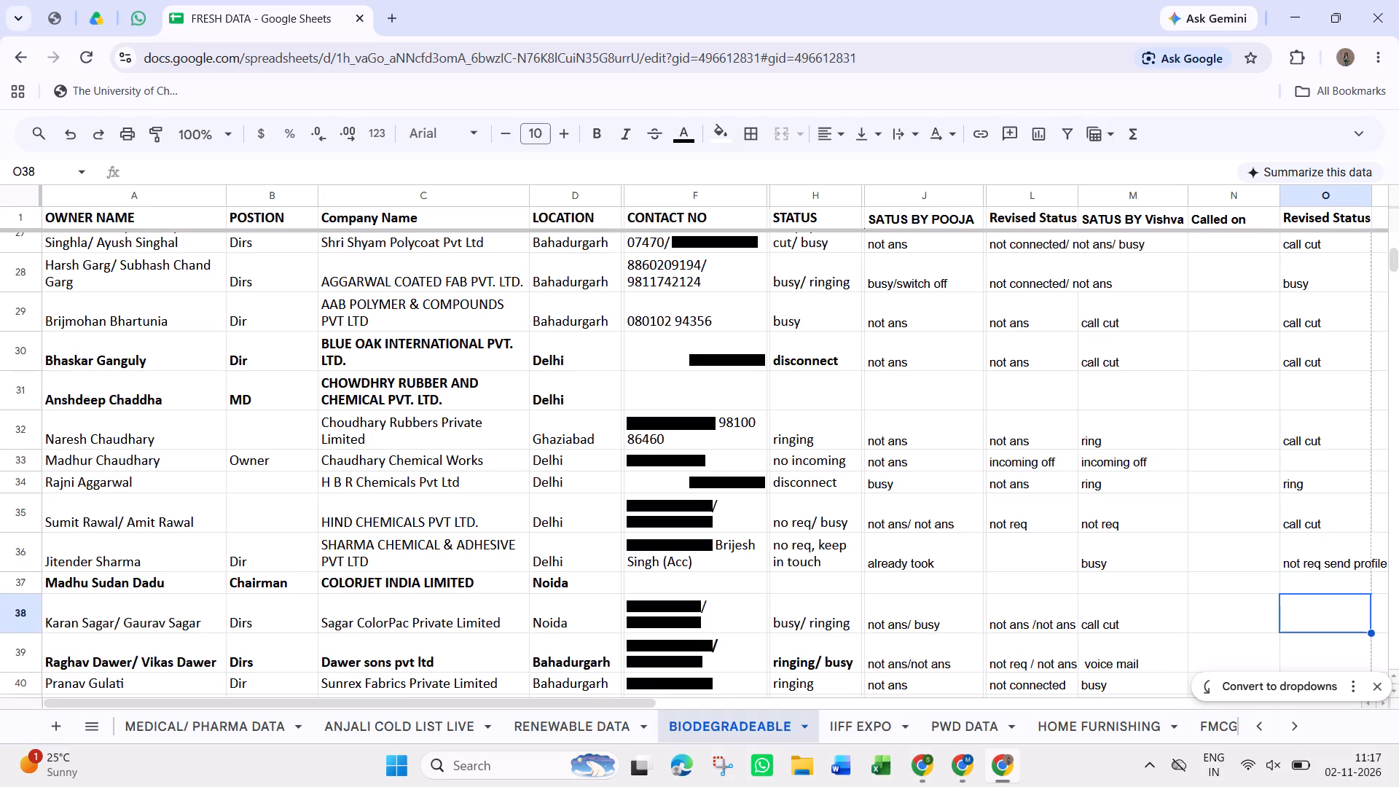
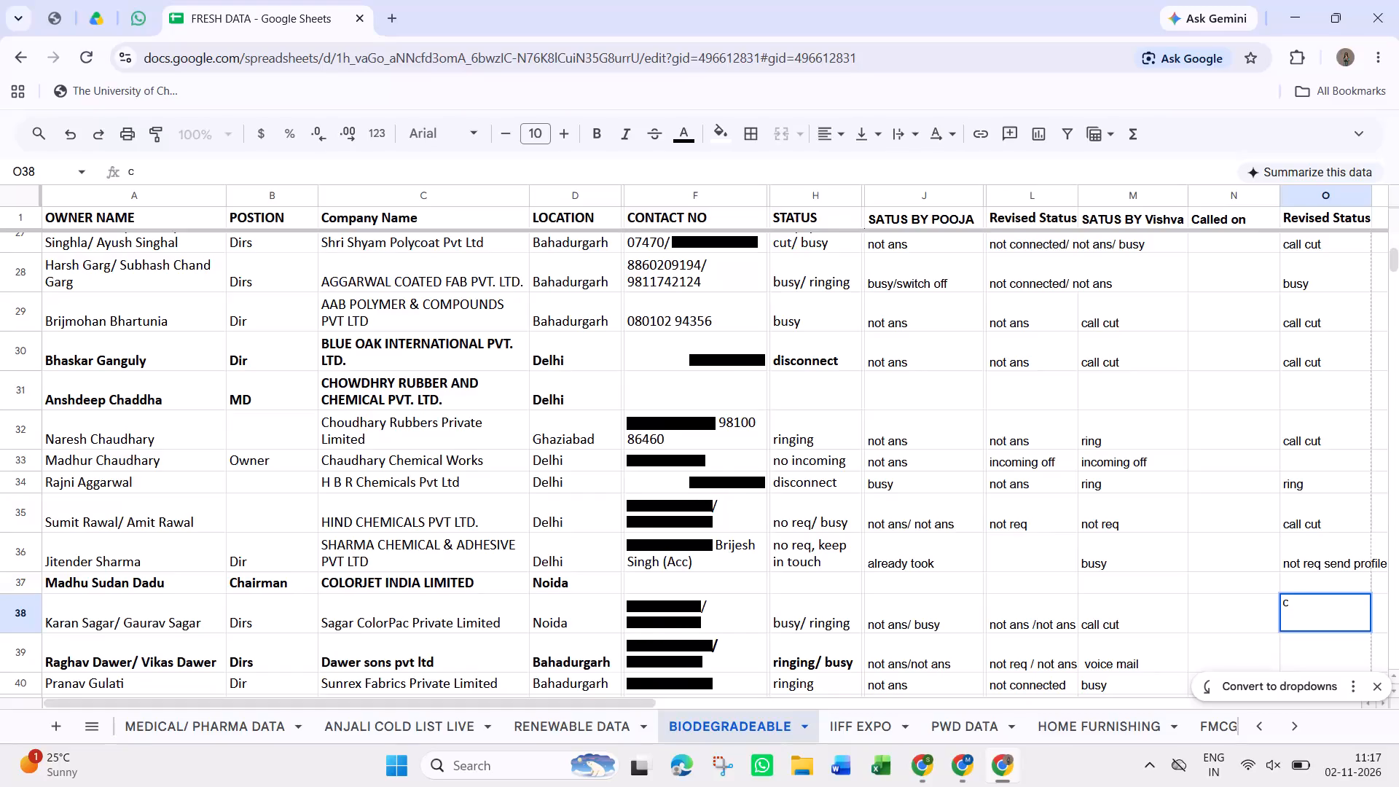
# Record "call cut" as the last Revised Status for Sagar ColorPac Private Limited in row 38.
pyautogui.write('all cut')
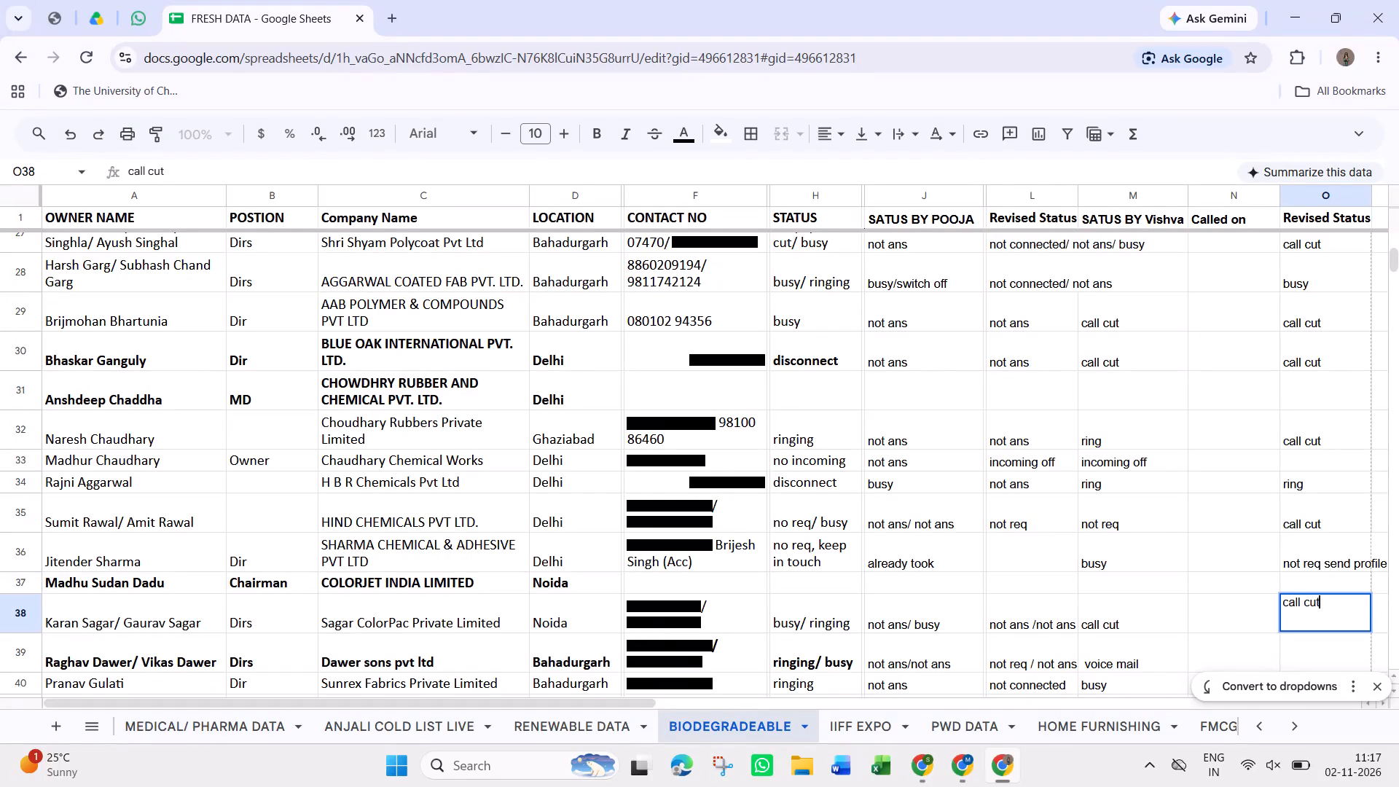
pyautogui.press('Return')
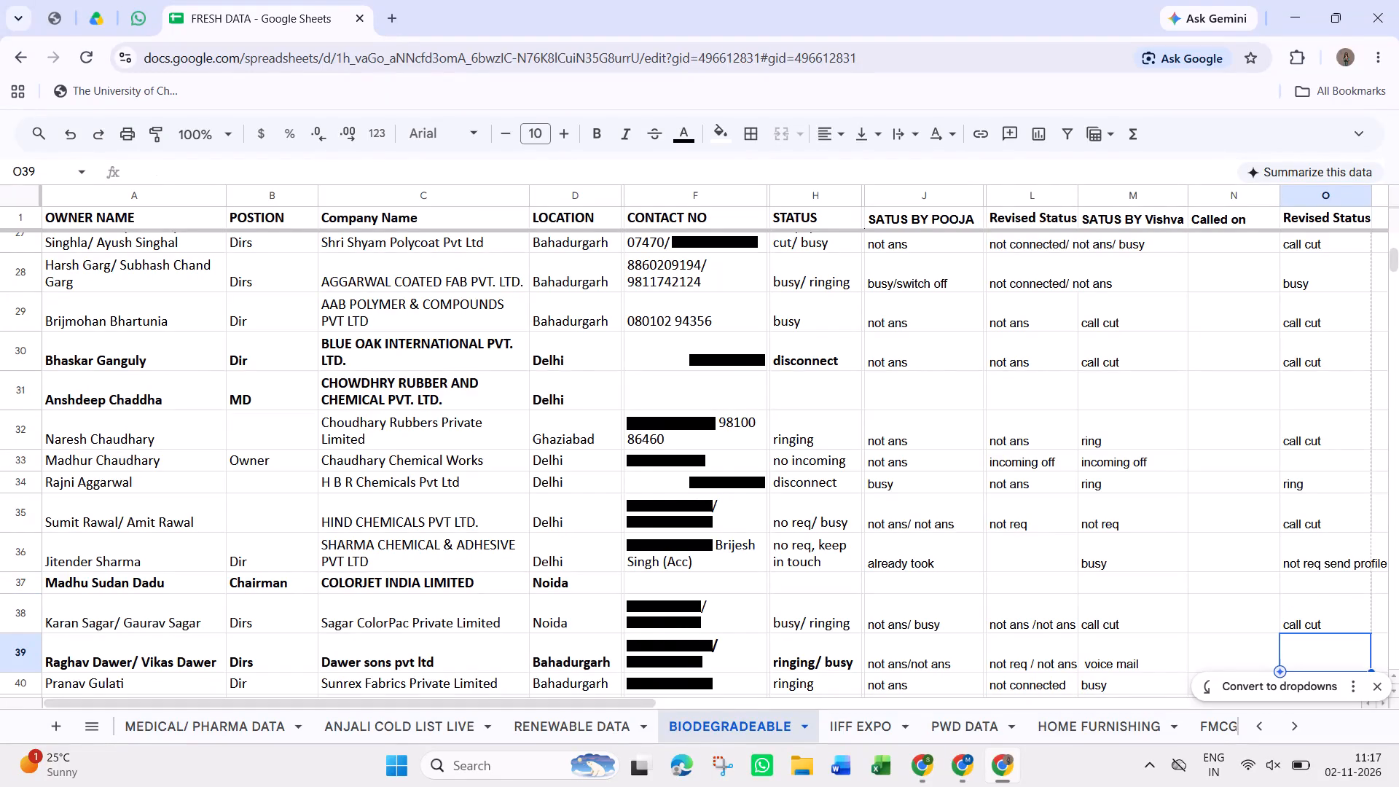
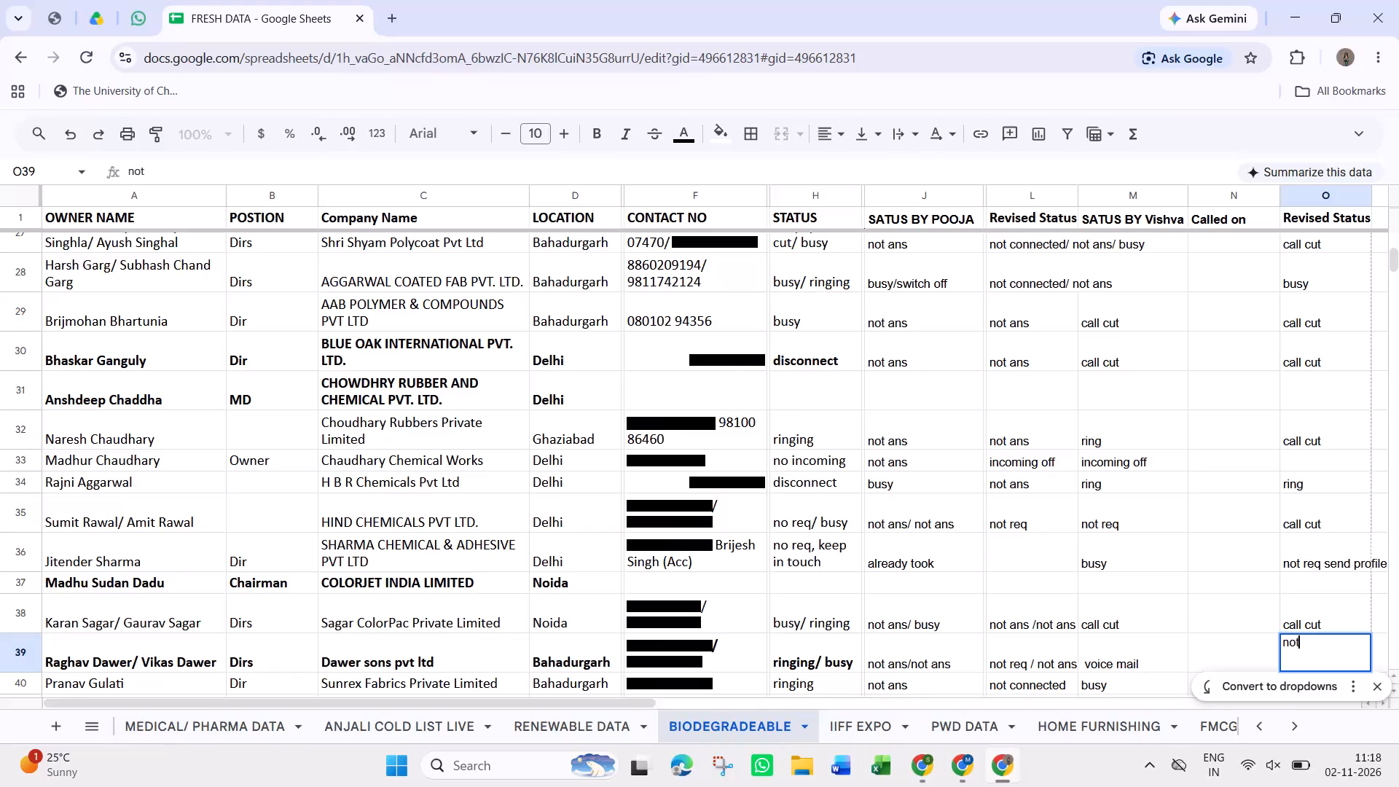
# Record "not req" as the last Revised Status for Dawer sons pvt ltd in row 39.
pyautogui.press('Return')
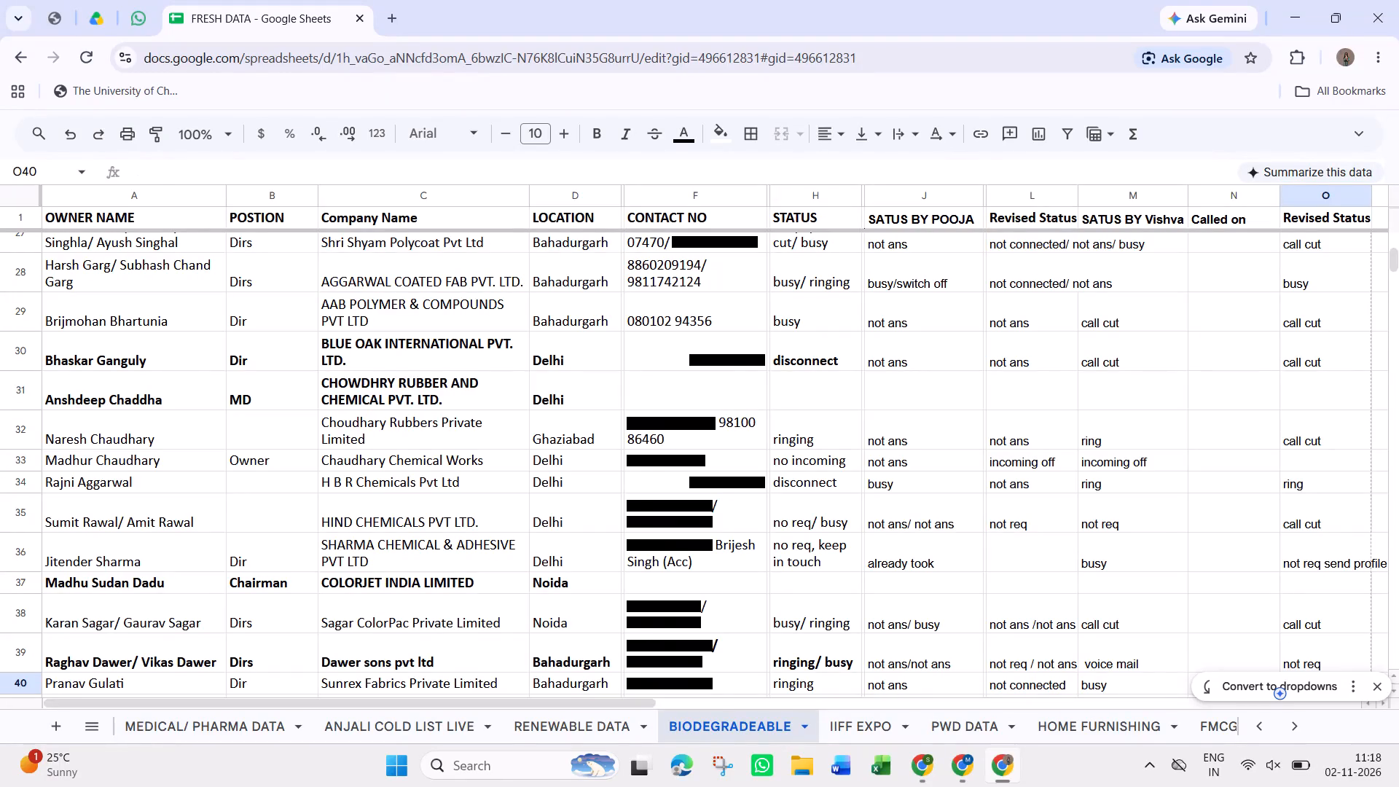
# Record "invaild" as the last Revised Status for Sunrex Fabrics Private Limited in row 40.
pyautogui.scroll(-1, 800, 393)
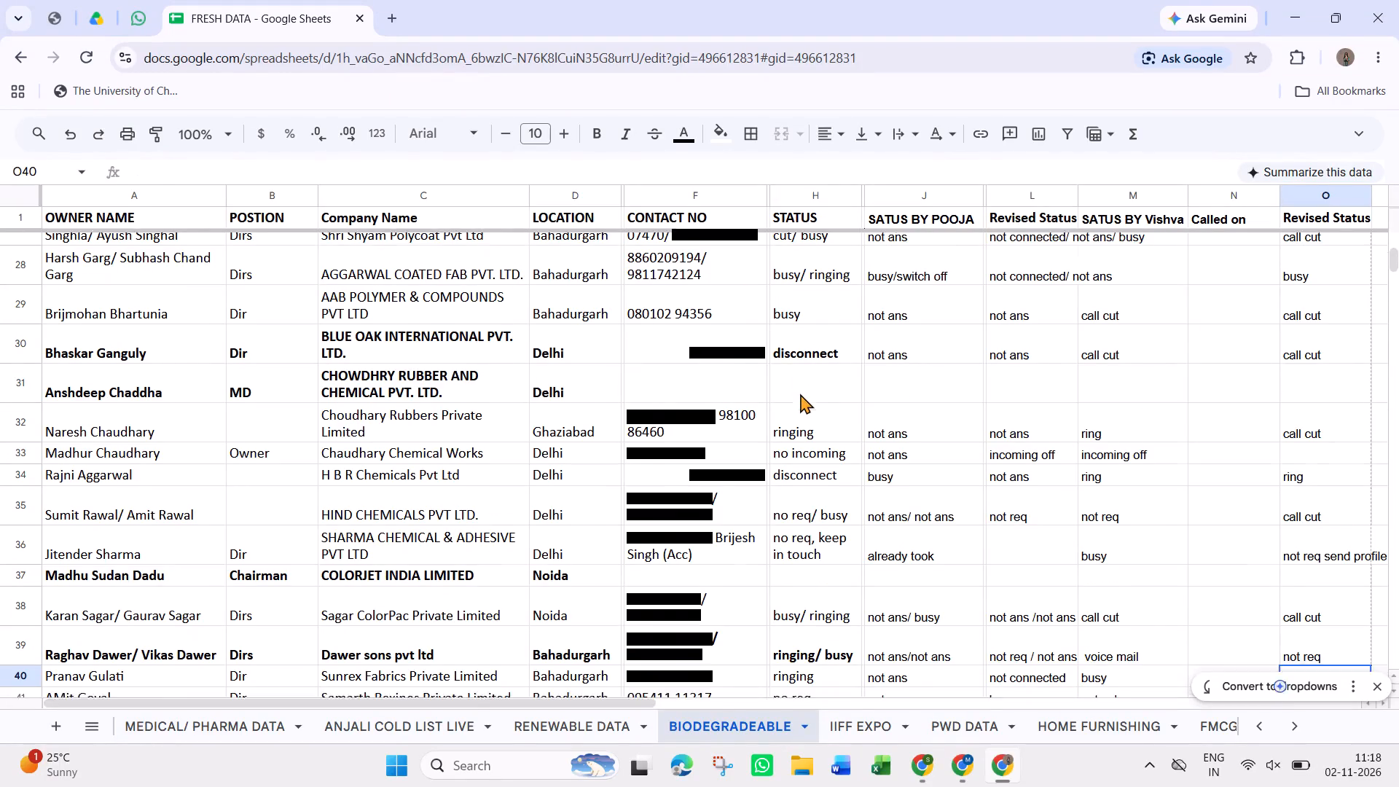
pyautogui.scroll(-2, 800, 393)
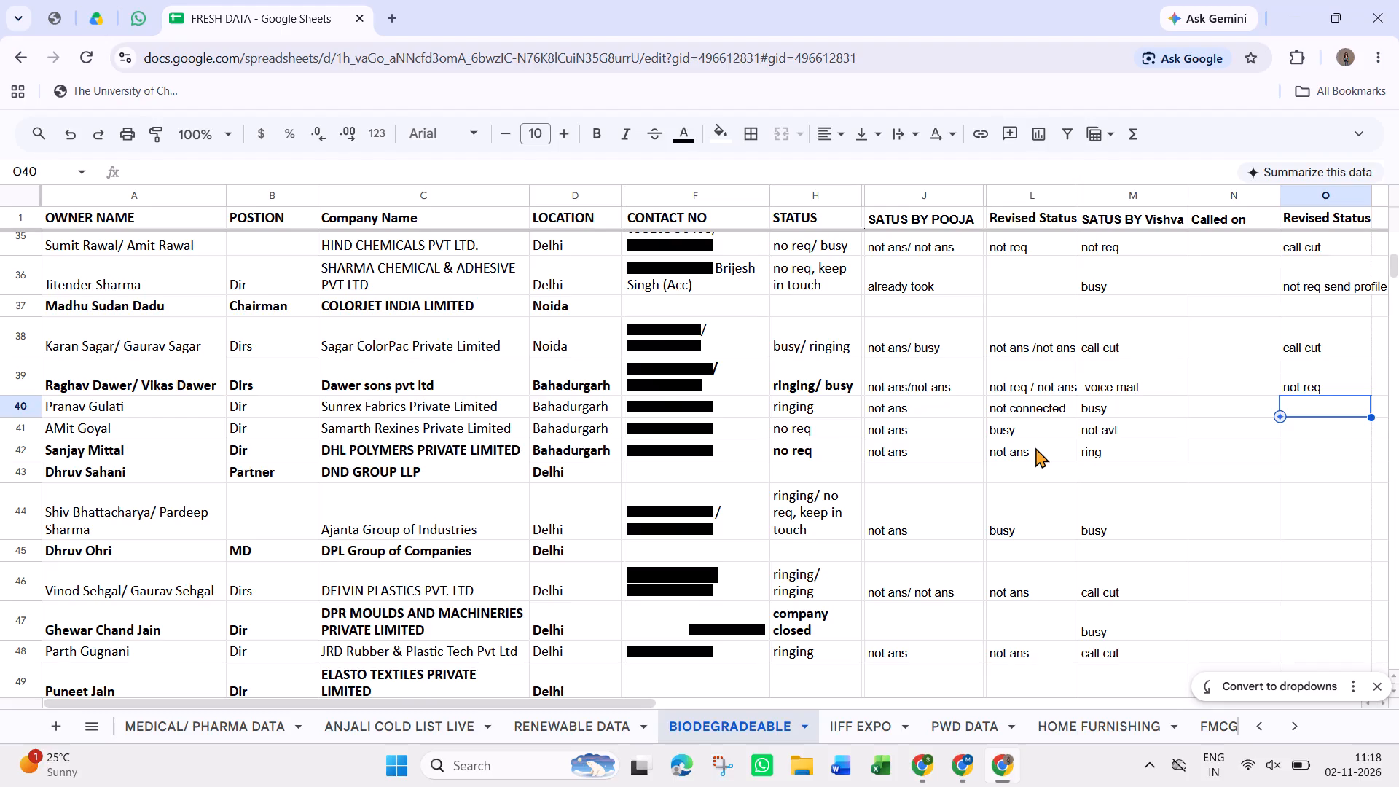
pyautogui.write('invaild')
pyautogui.press('Return')
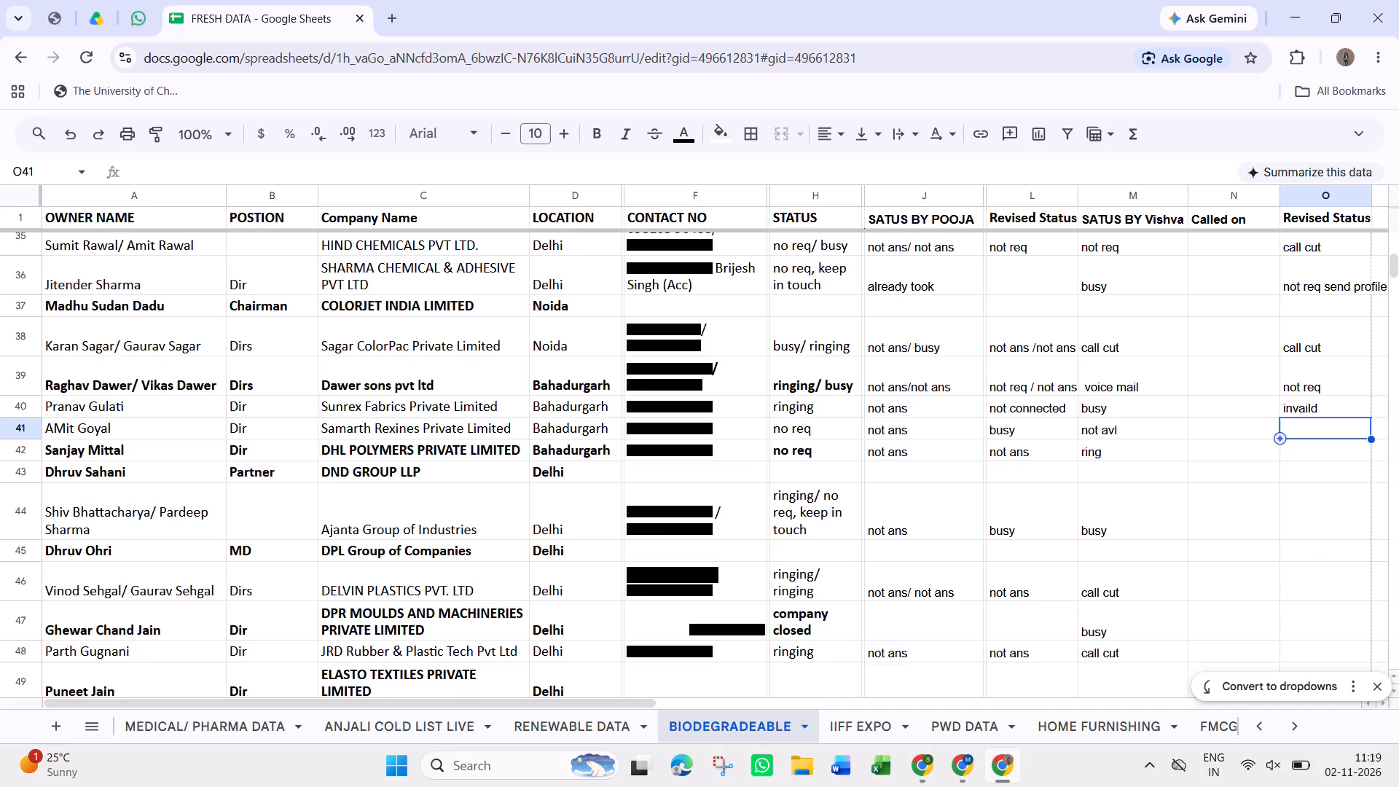
# Record "call cut" as the last Revised Status for Samarth Rexines Private Limited in row 41.
pyautogui.write('ca')
pyautogui.press('Return')
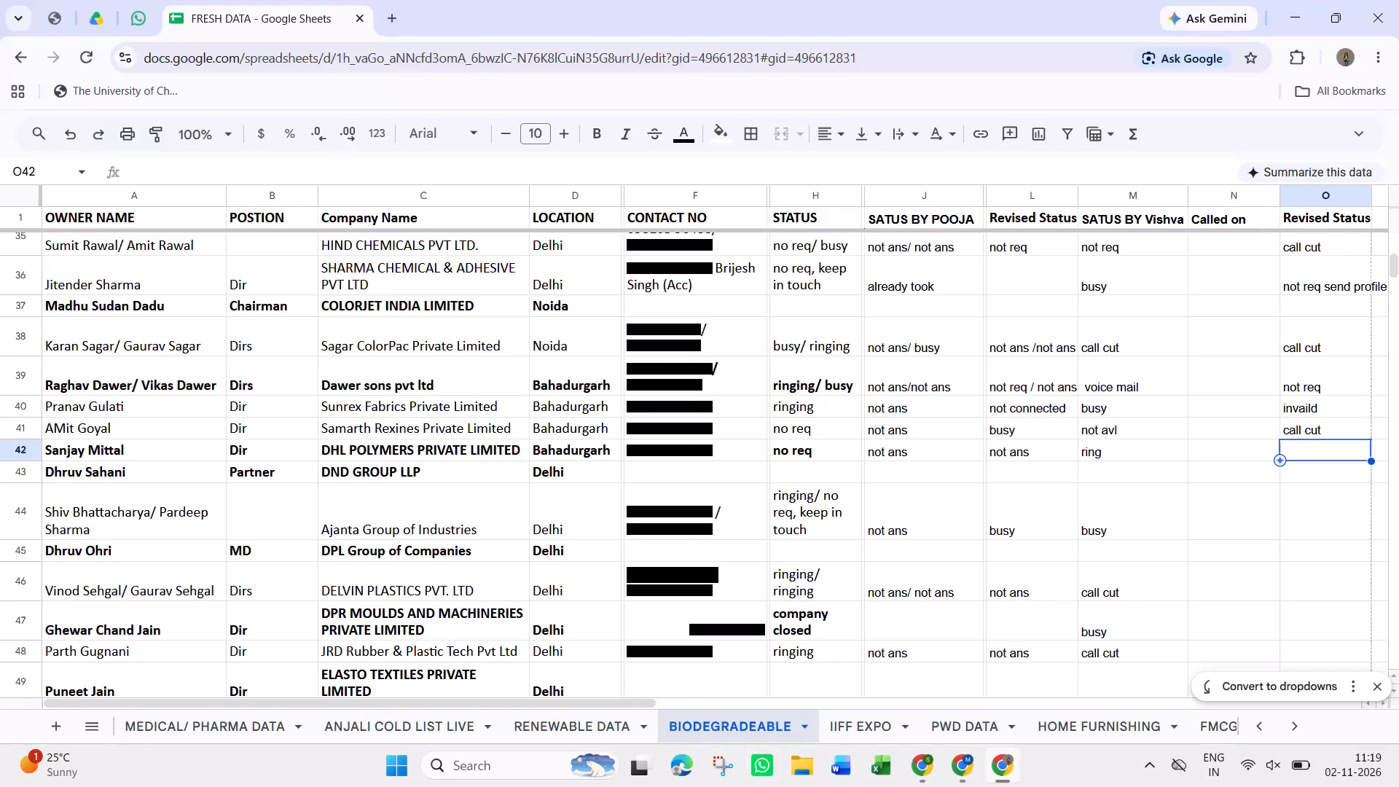
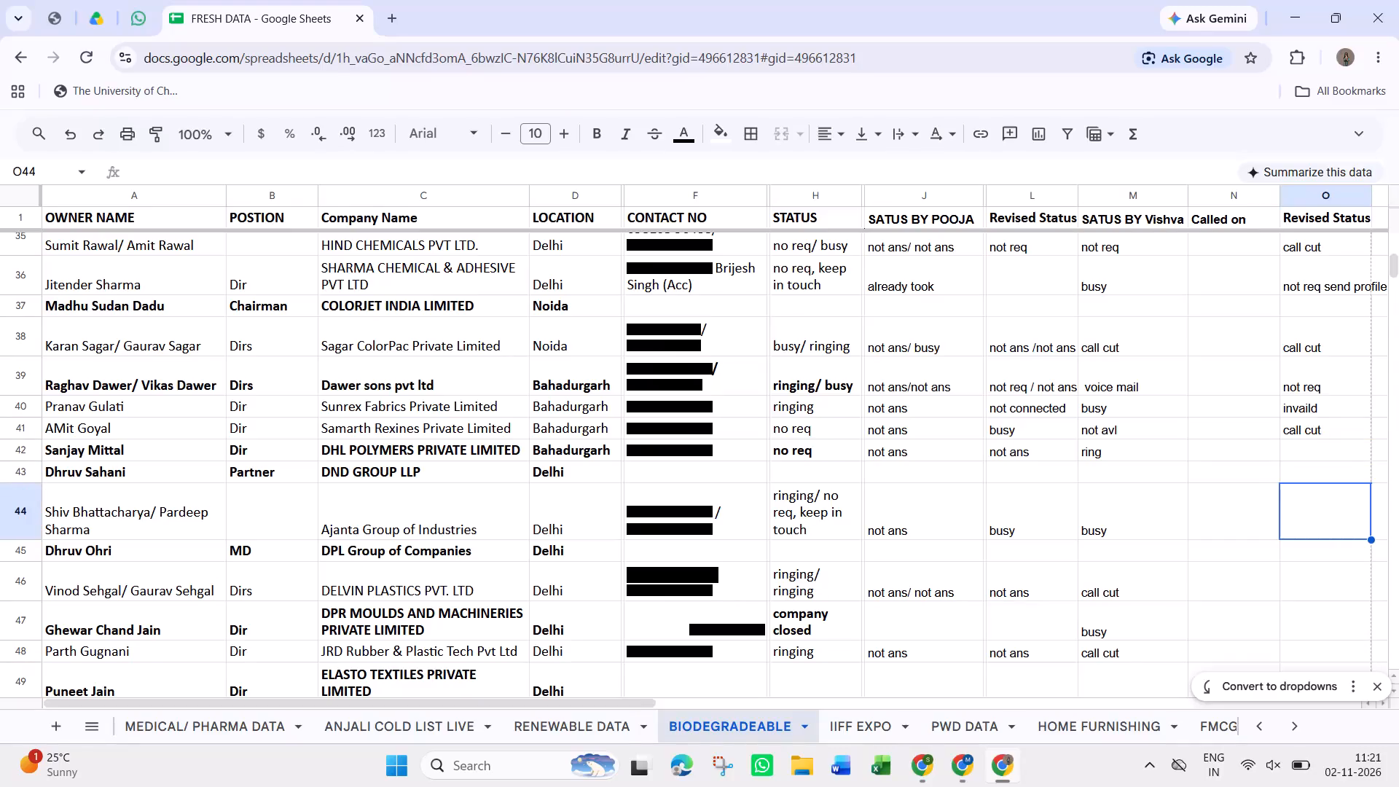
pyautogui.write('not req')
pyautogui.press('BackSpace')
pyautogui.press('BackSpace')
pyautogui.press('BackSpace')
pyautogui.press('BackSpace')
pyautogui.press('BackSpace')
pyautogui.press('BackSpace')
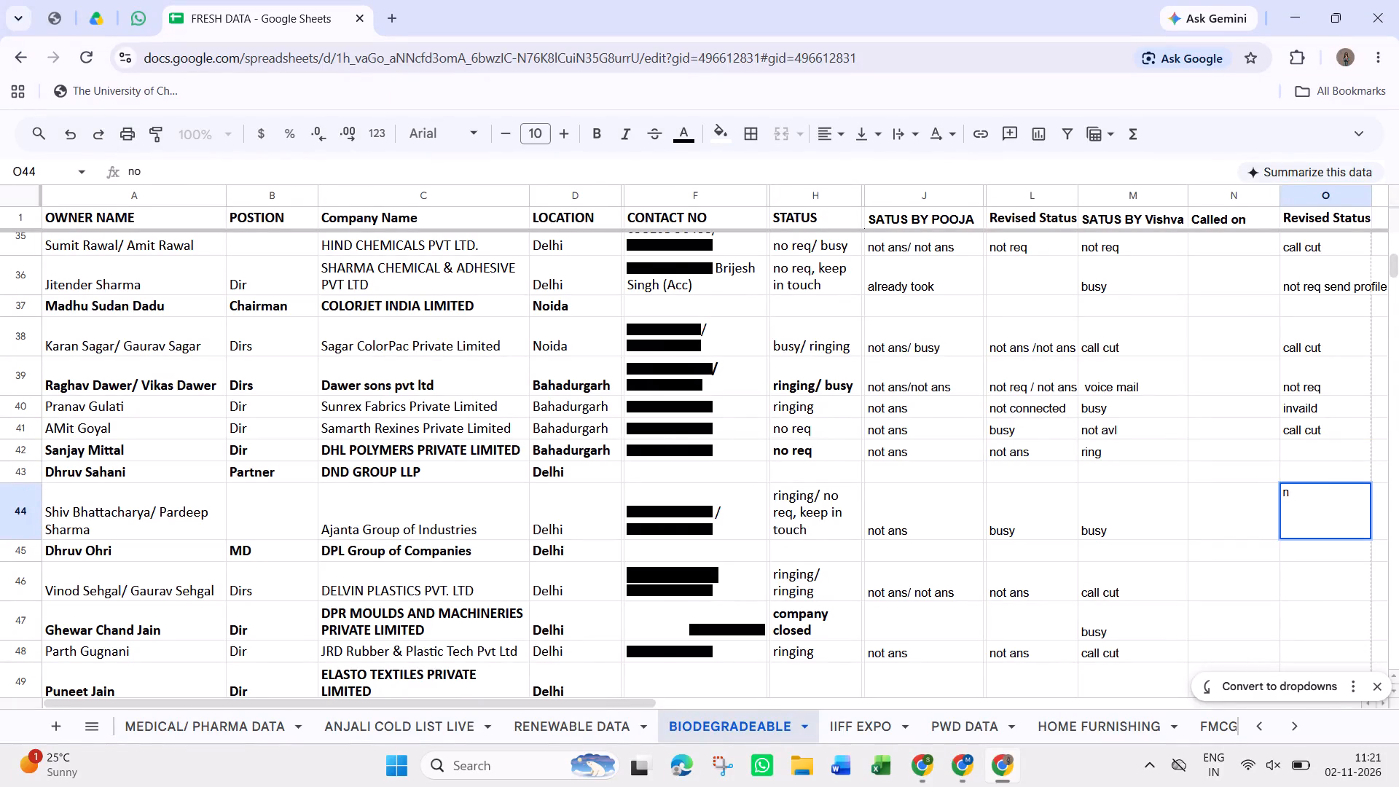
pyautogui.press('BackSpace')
# Record "busy" as the last Revised Status for Ajanta Group of Industries in row 44.
pyautogui.write('busy')
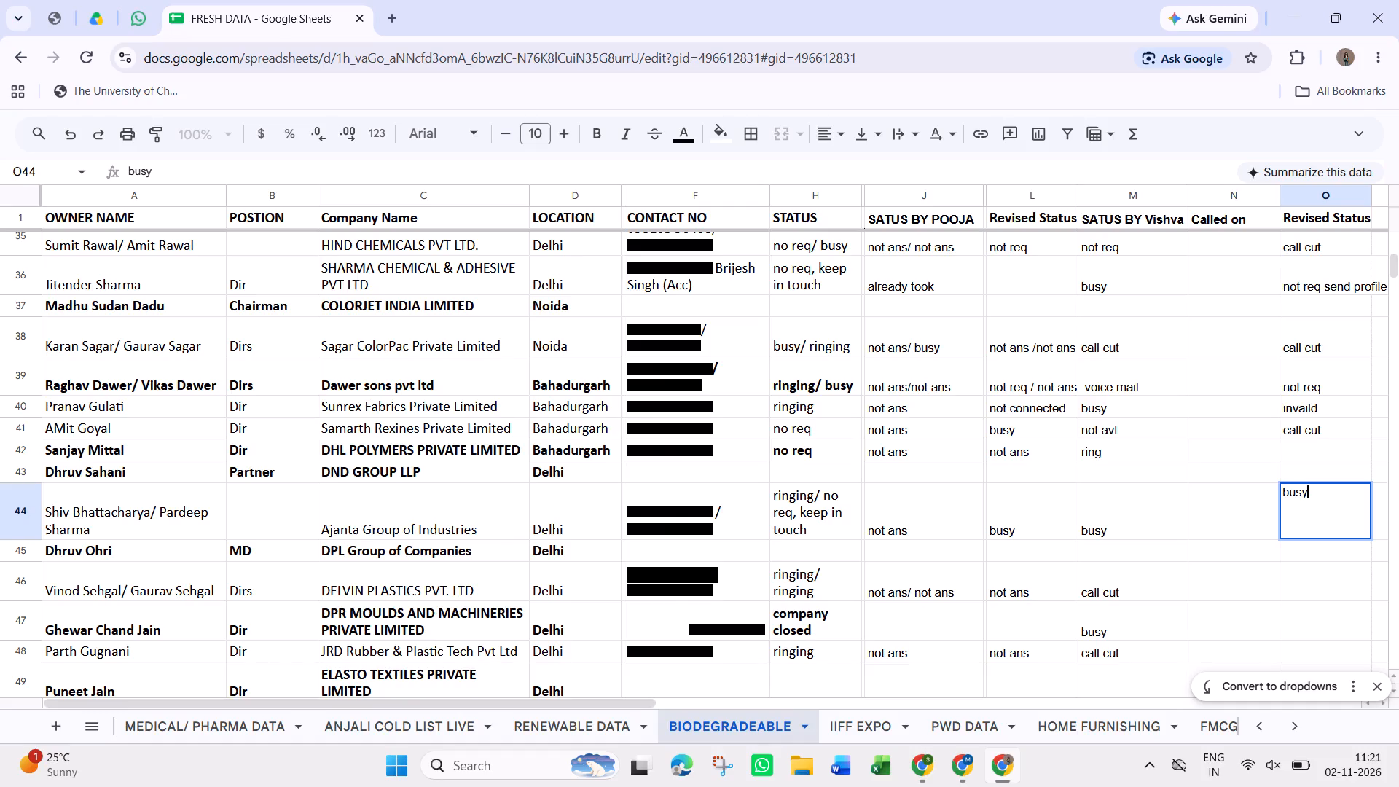
pyautogui.press('Return')
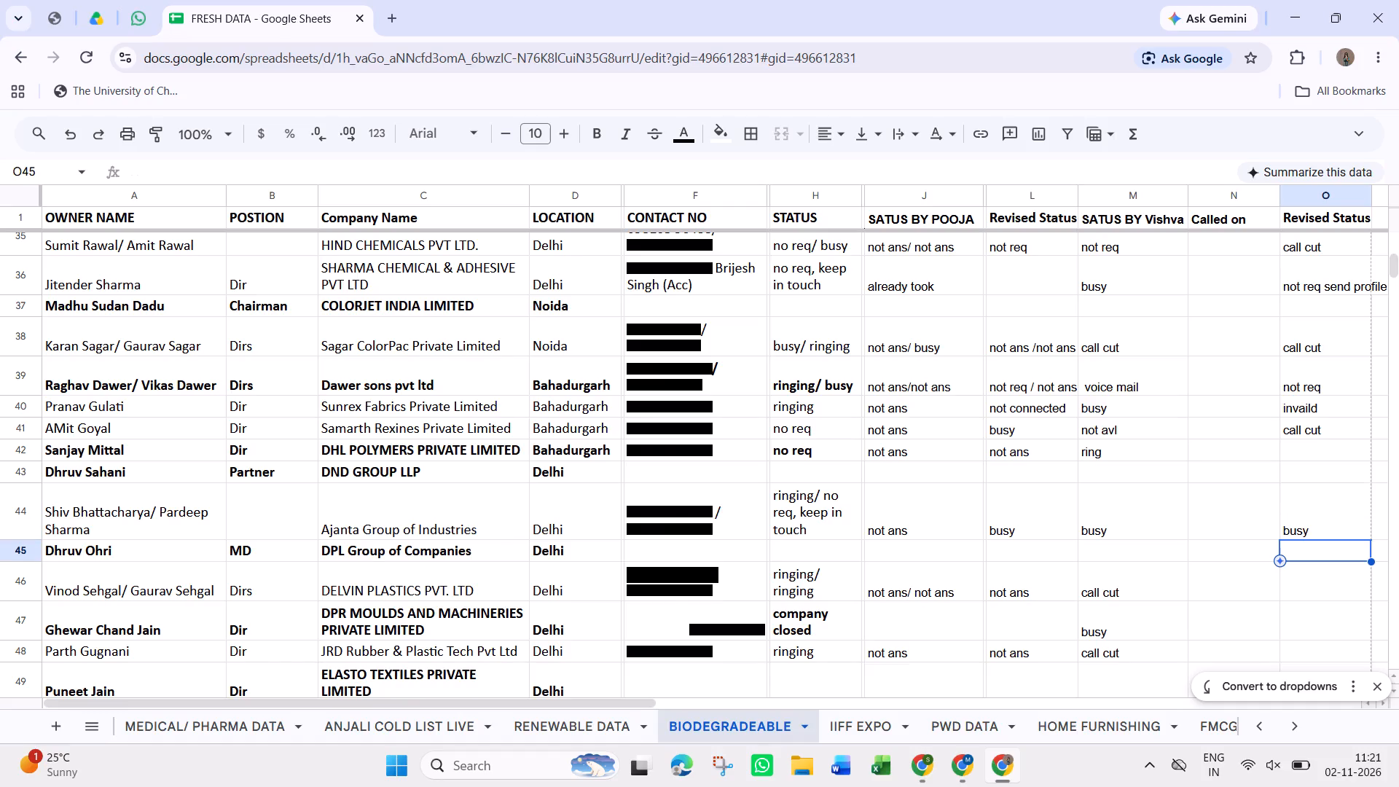
pyautogui.press('Return')
pyautogui.press('Return')
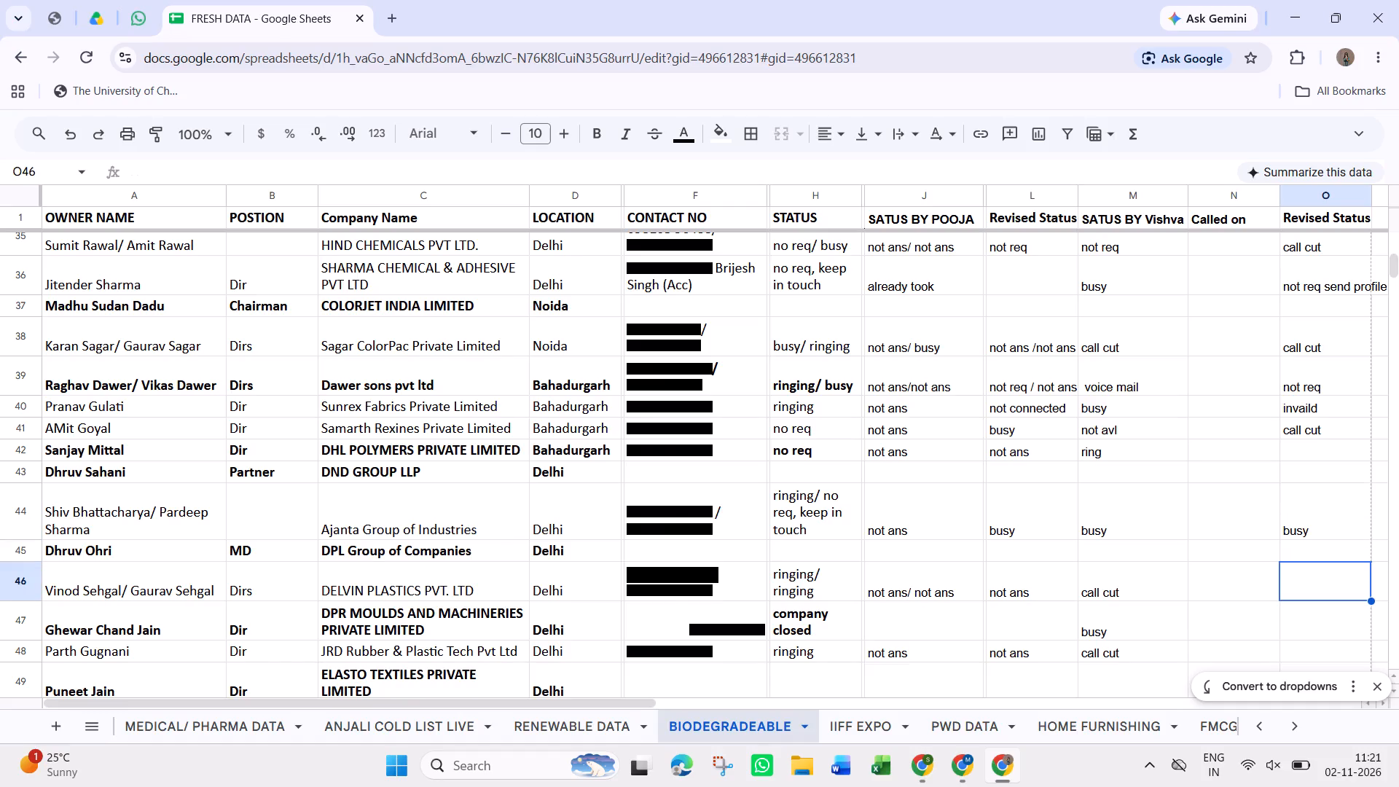
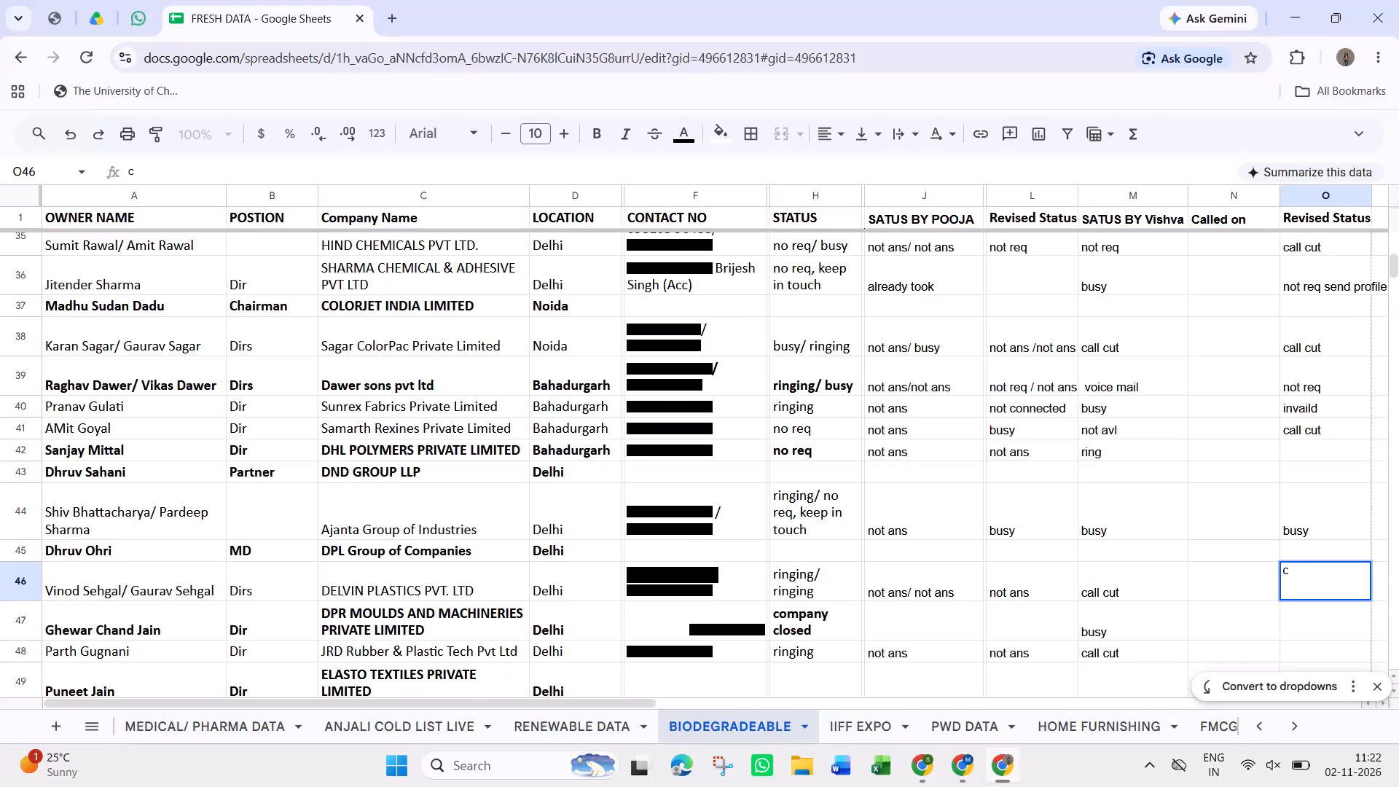
# Record "call cut" as the last Revised Status for DELVIN PLASTICS PVT. LTD in row 46.
pyautogui.write('ll c')
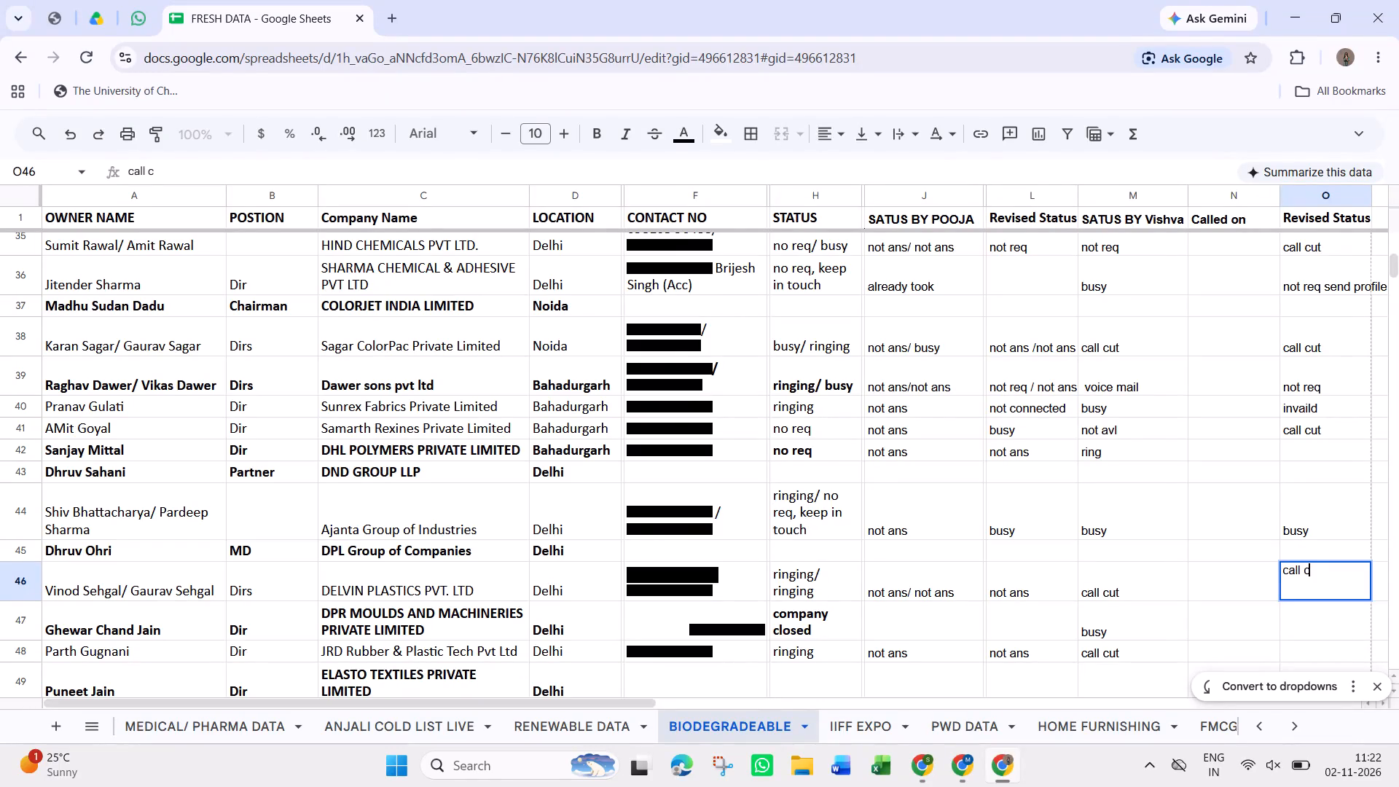
pyautogui.write('ut')
pyautogui.press('Return')
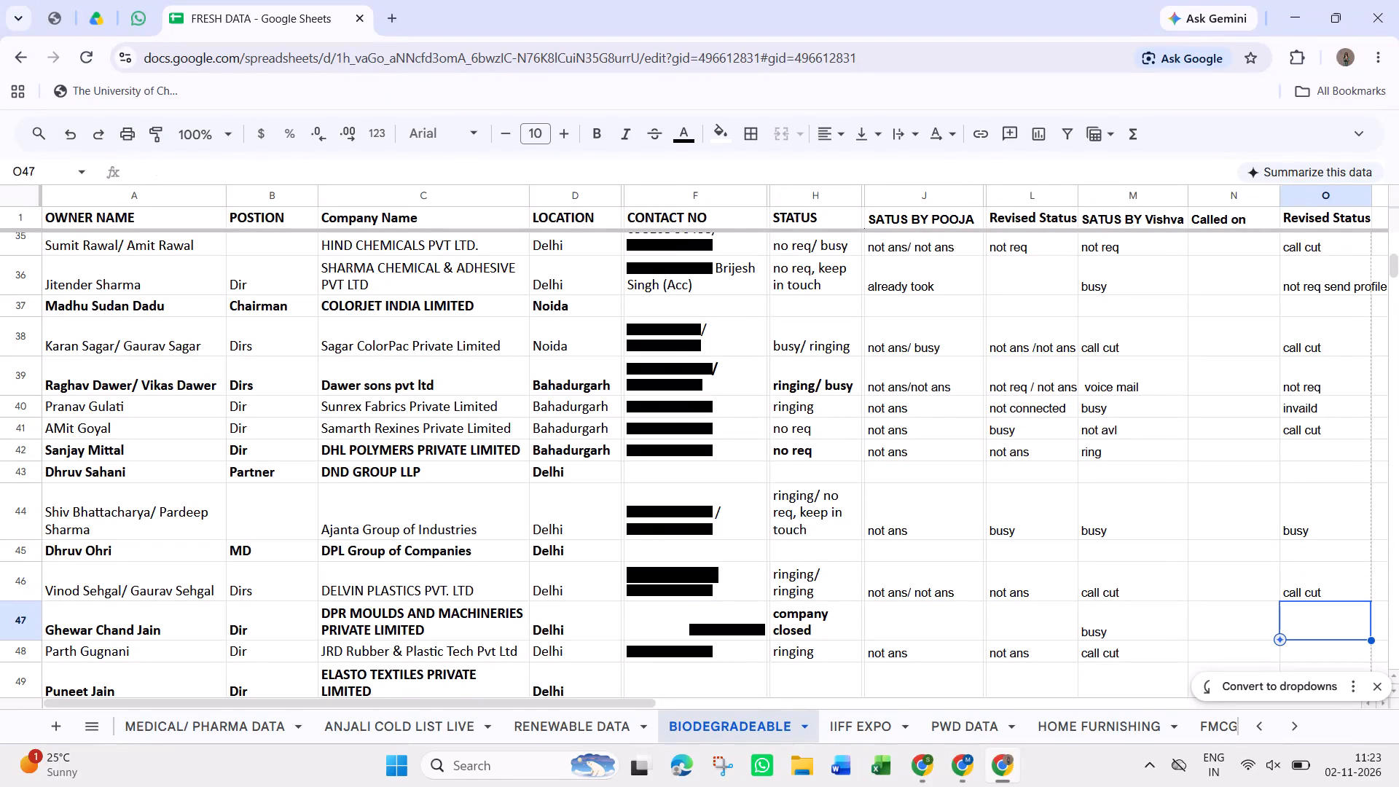
# Skip row 47 and go to the last Revised Status cell for JRD Rubber & Plastic Tech Pvt Ltd in row 48.
pyautogui.press('Return')
pyautogui.press('Return')
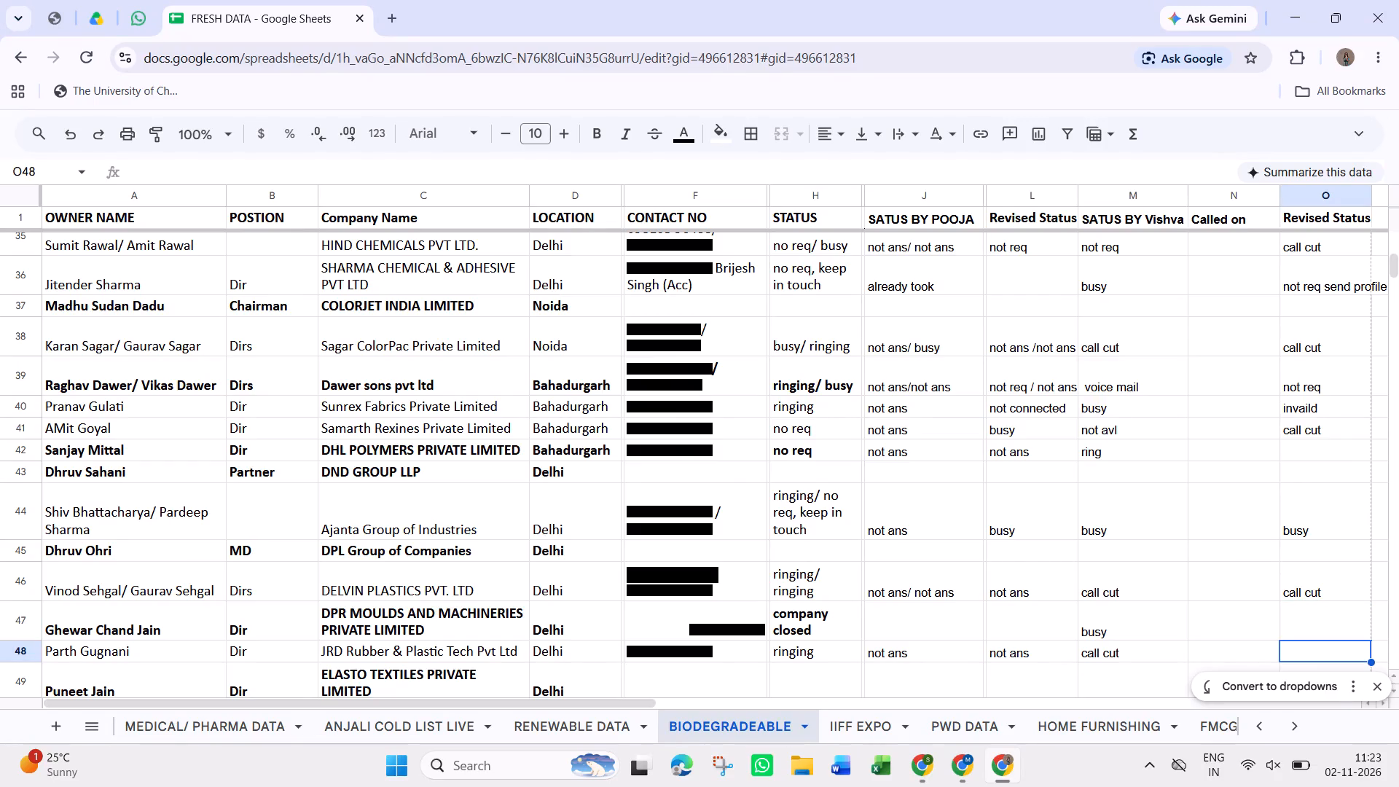
pyautogui.scroll(-3, 979, 544)
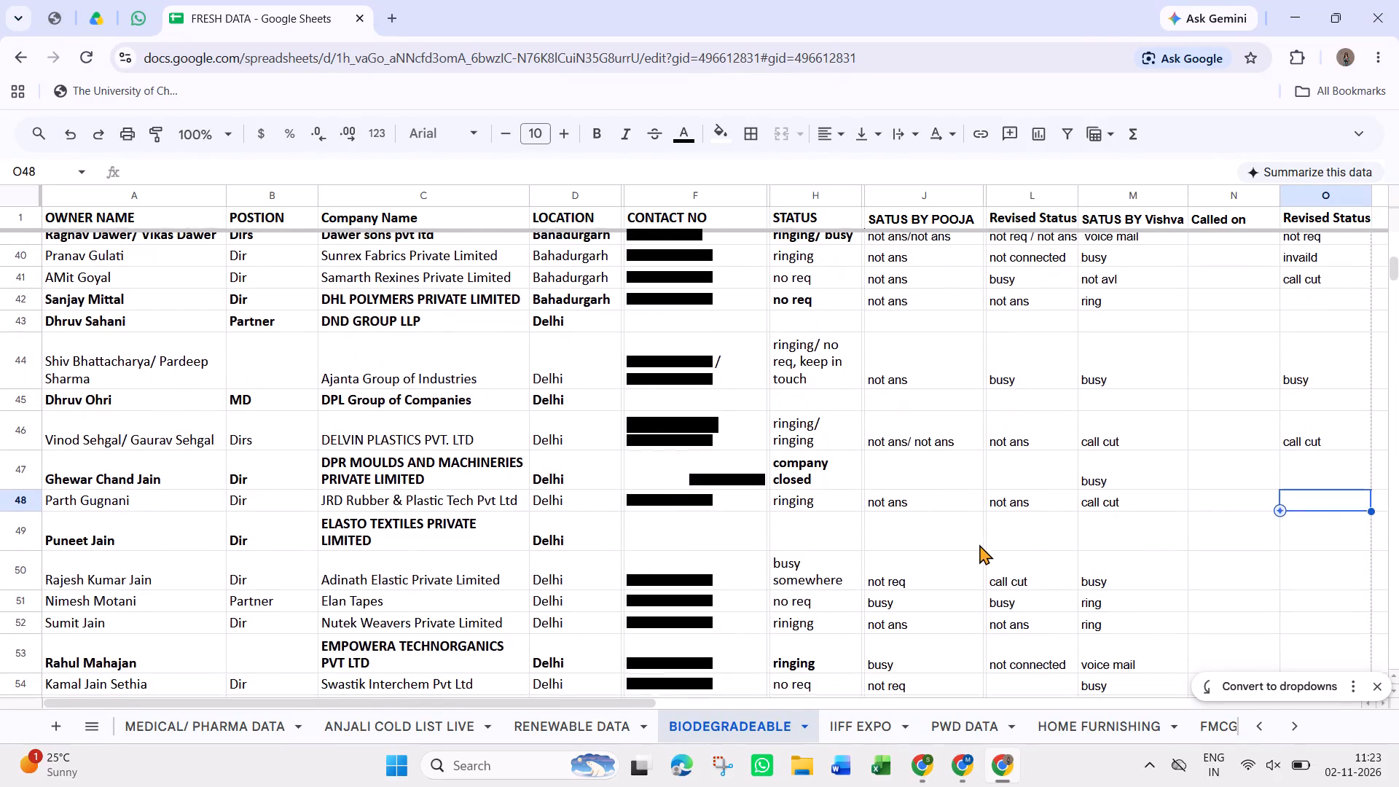
pyautogui.scroll(-1, 979, 544)
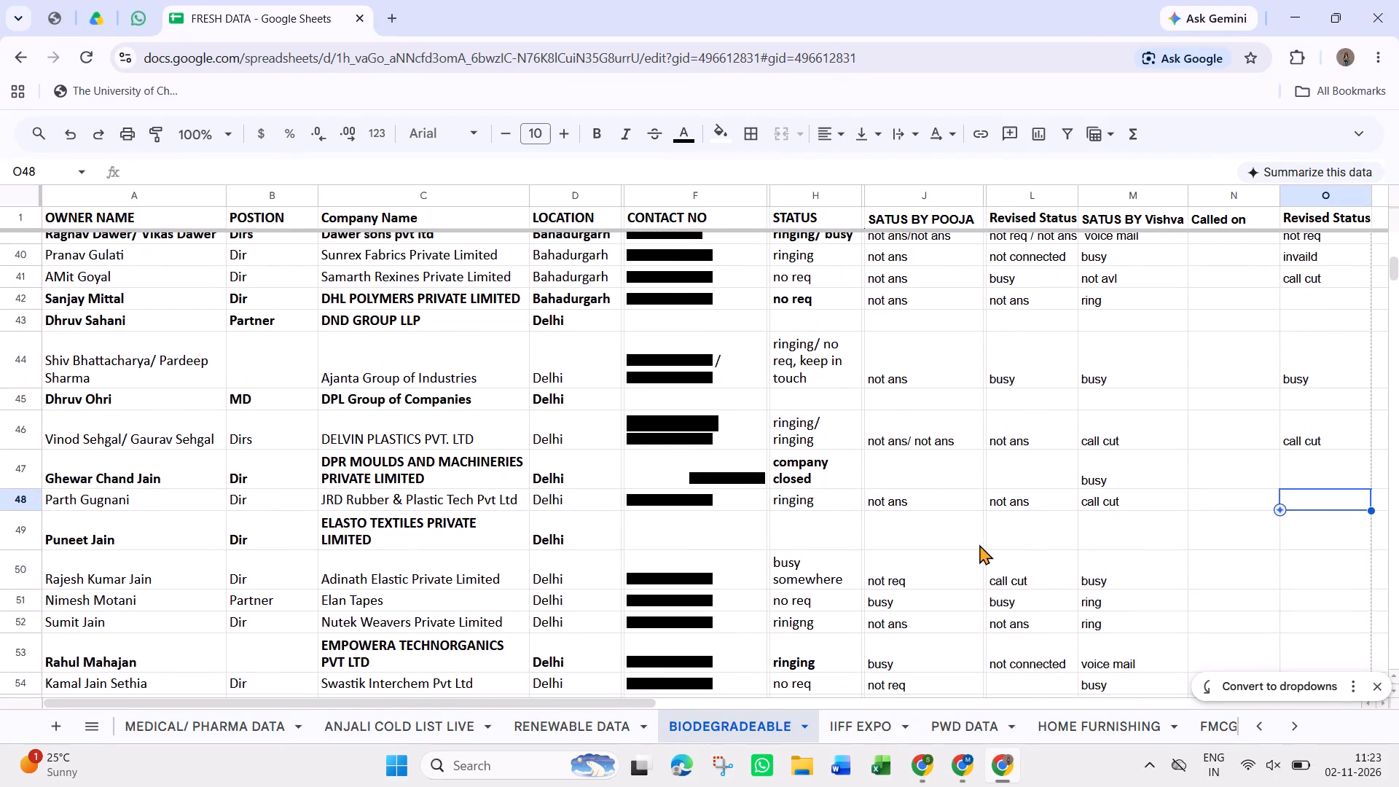
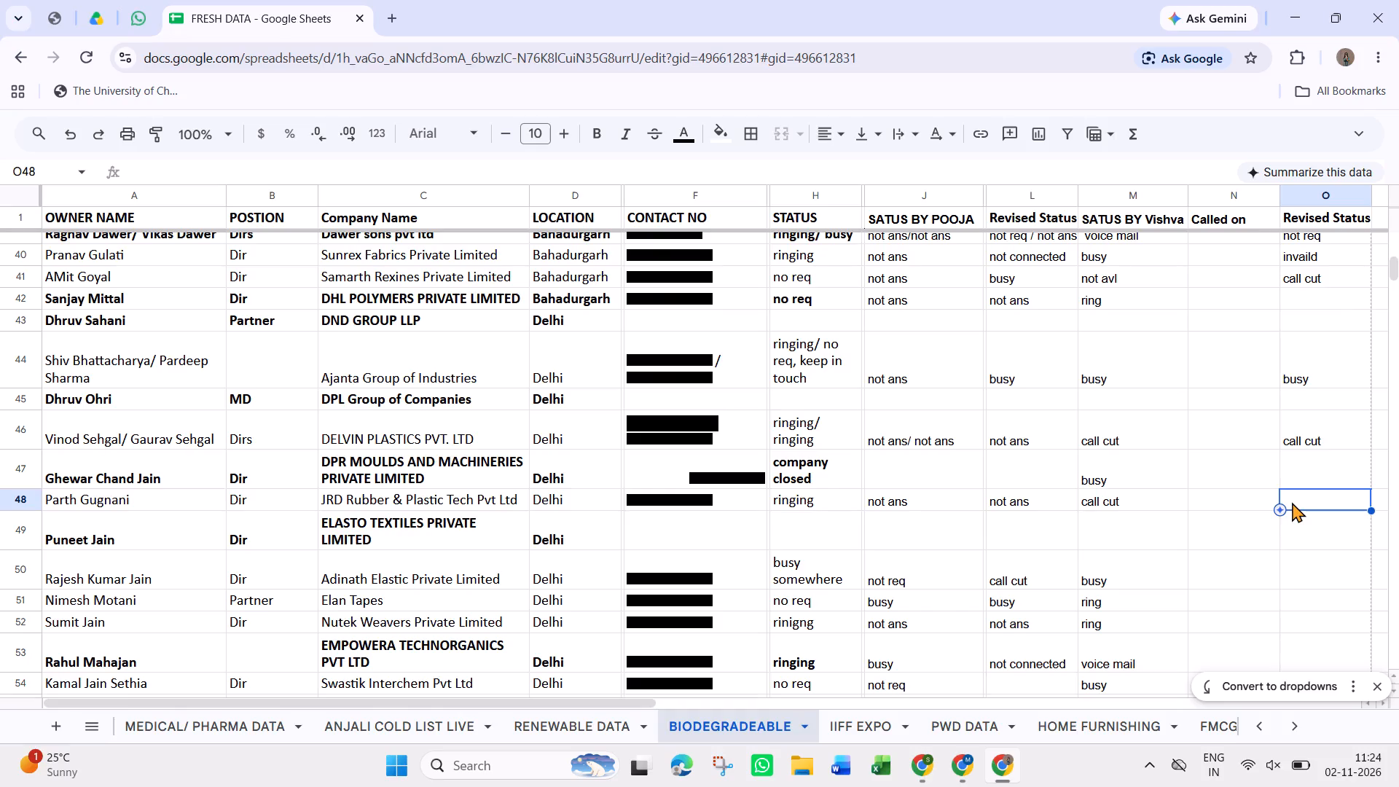
# Record "ring" as the last Revised Status for JRD Rubber & Plastic Tech Pvt Ltd in row 48.
pyautogui.press('r')
pyautogui.write('ing')
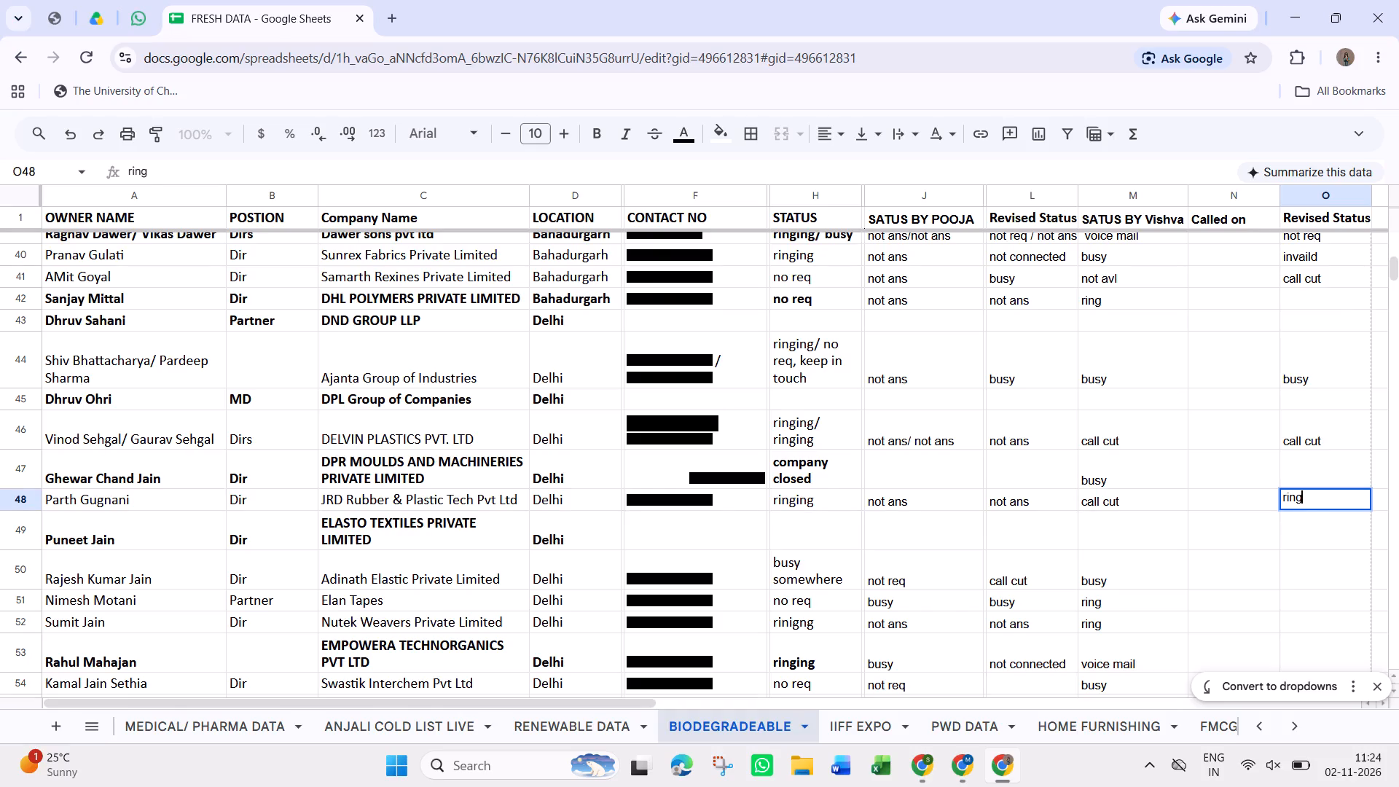
pyautogui.press('Return')
# Skip row 49 and record "voice mail" as the last Revised Status for Adinath Elastic Private Limited in row 50.
pyautogui.press('Return')
pyautogui.press('Return')
pyautogui.press('Return')
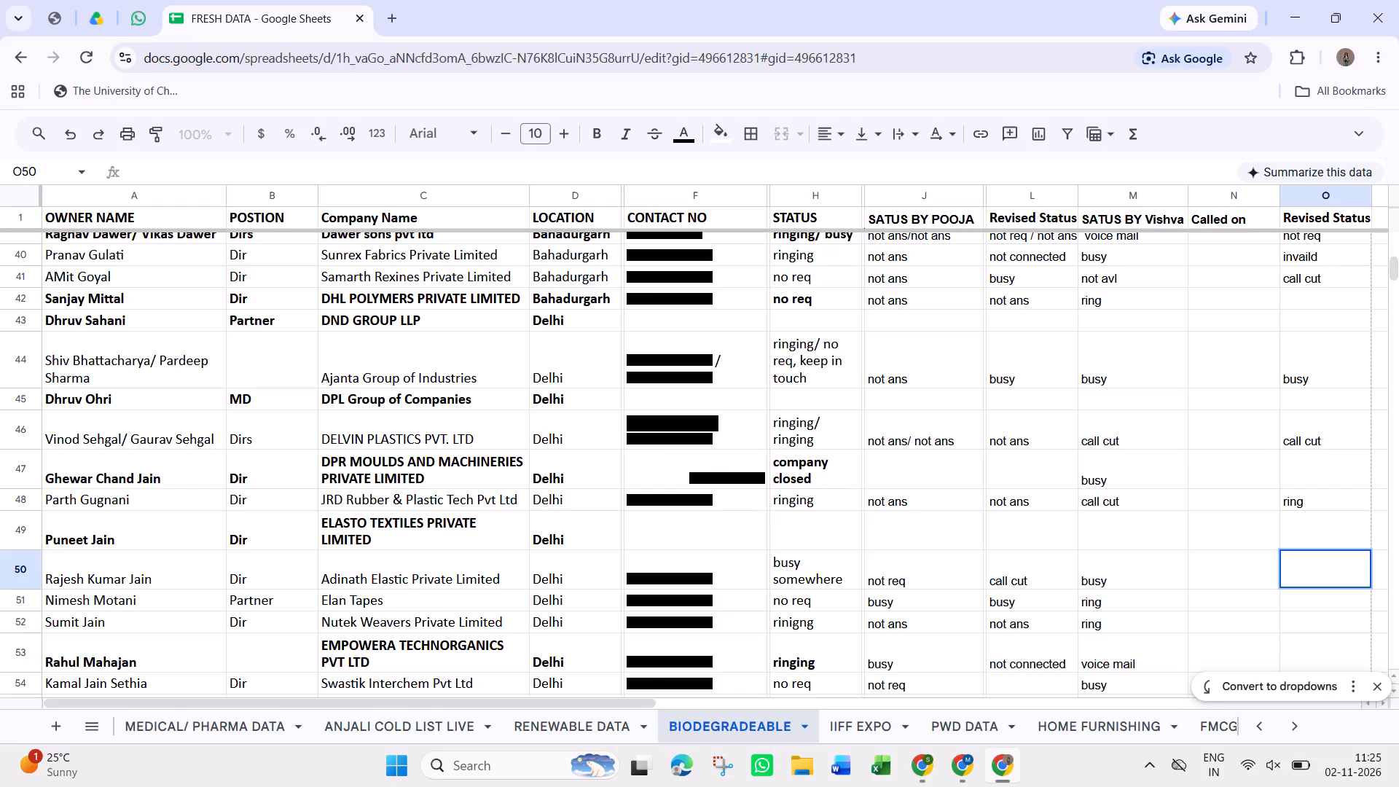
pyautogui.write('voice m')
pyautogui.write('ail')
pyautogui.press('Return')
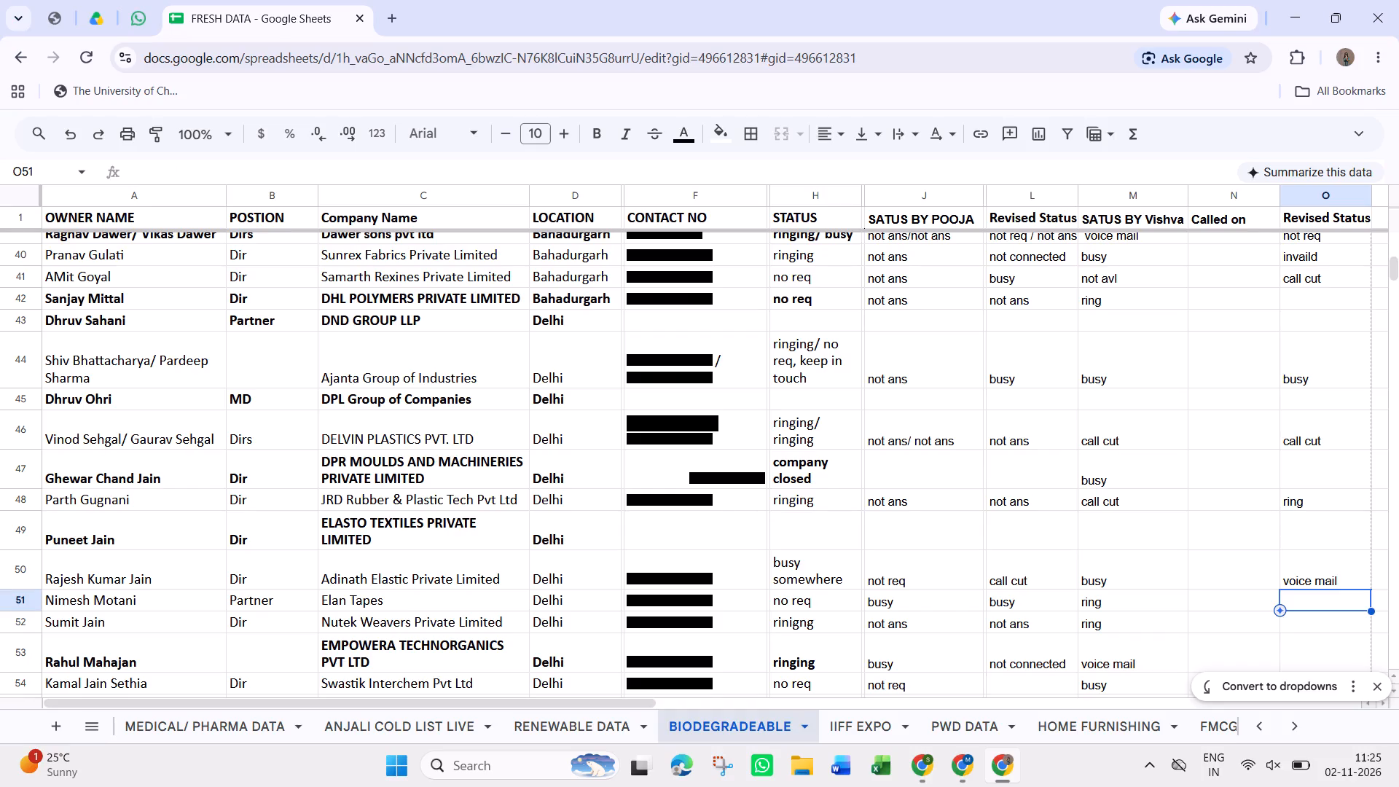
# Record "busy" as the last Revised Status for Elan Tapes in row 51.
pyautogui.write('busy')
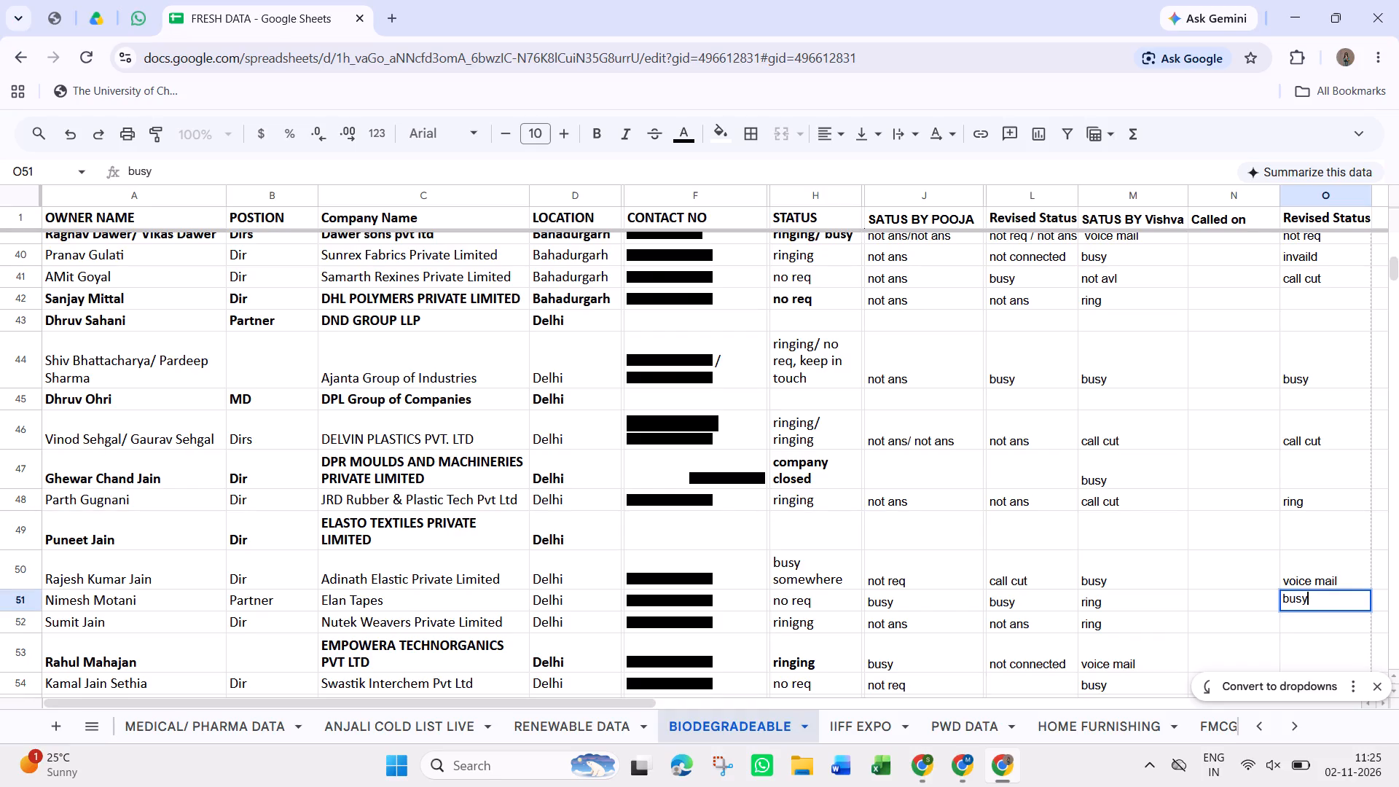
pyautogui.press('Return')
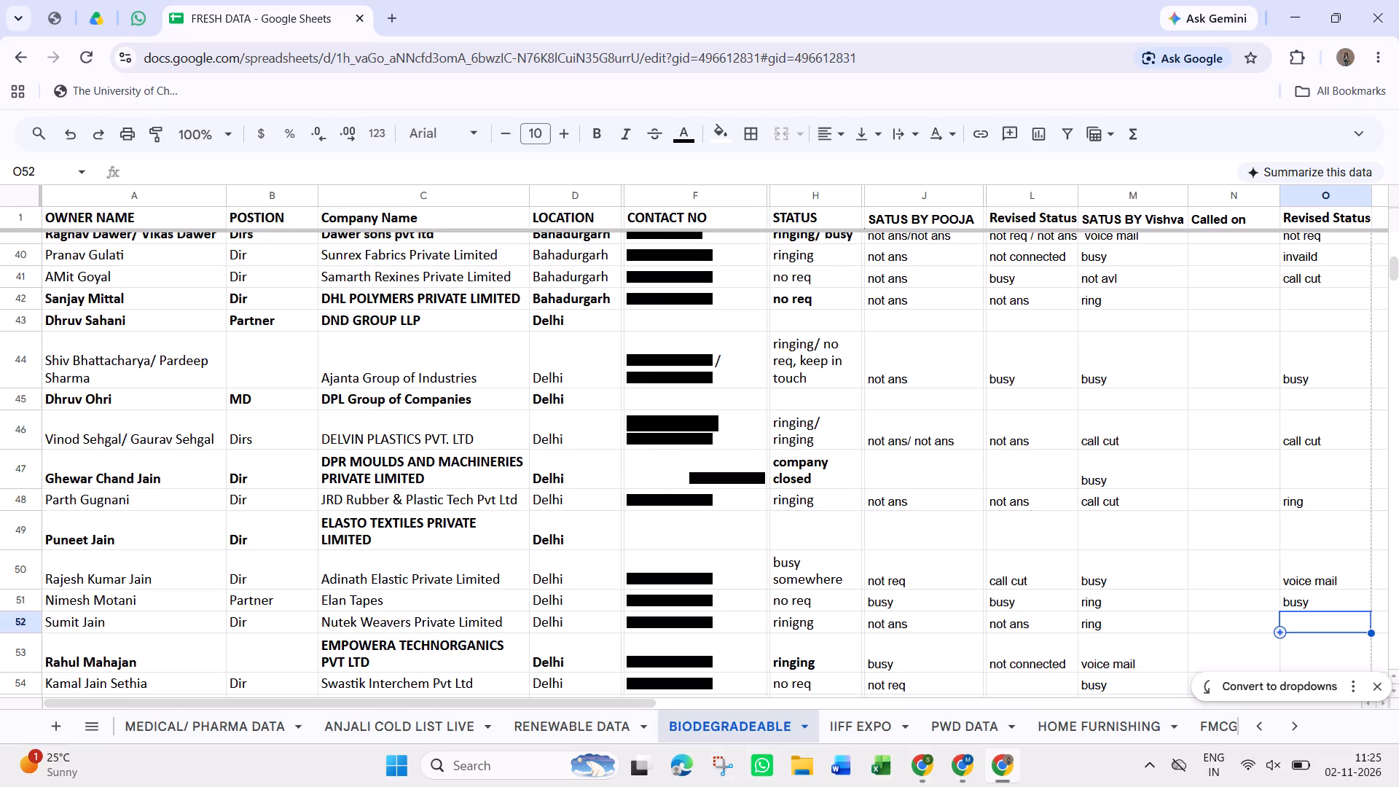
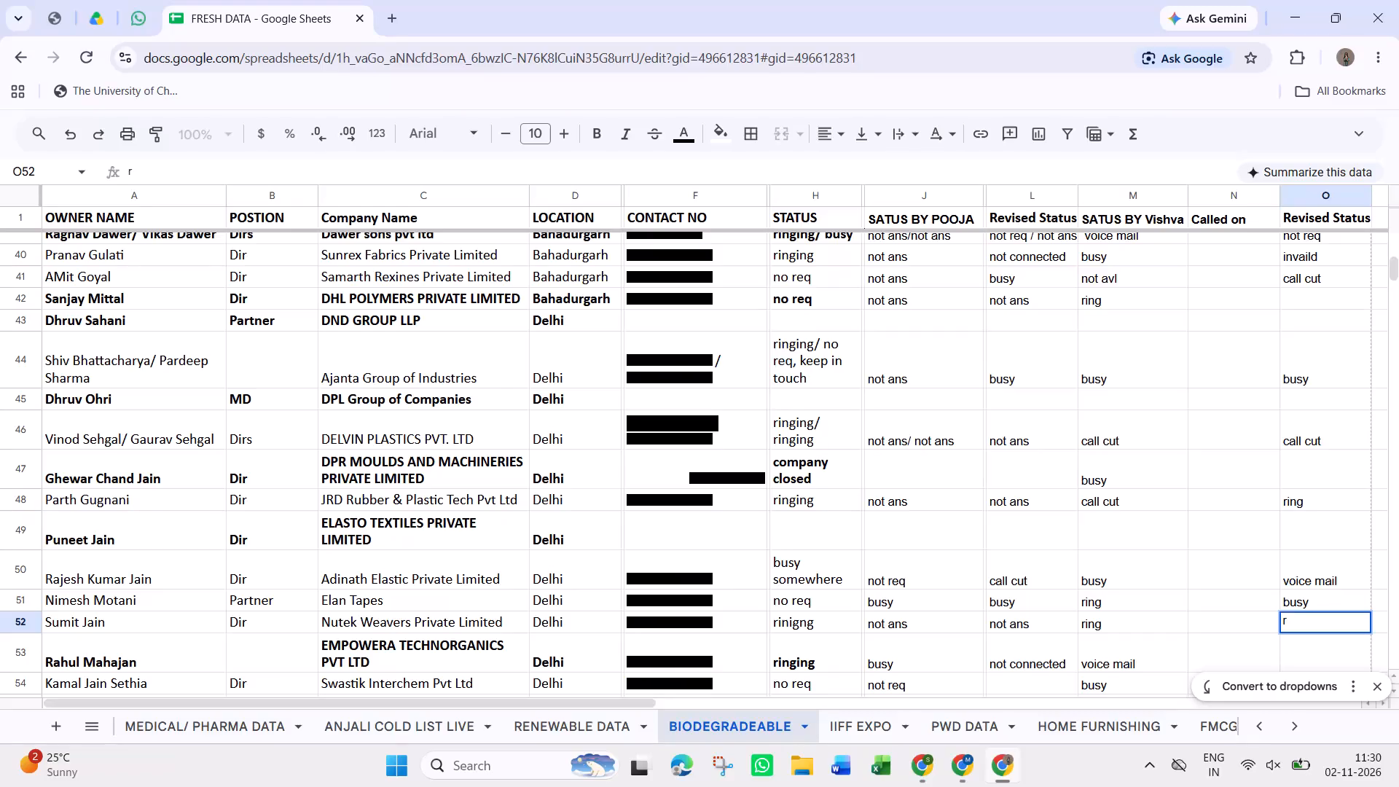
# Record "ring" as the last Revised Status for Nutek Weavers Private Limited in row 52.
pyautogui.write('ing')
pyautogui.press('Return')
pyautogui.press('Return')
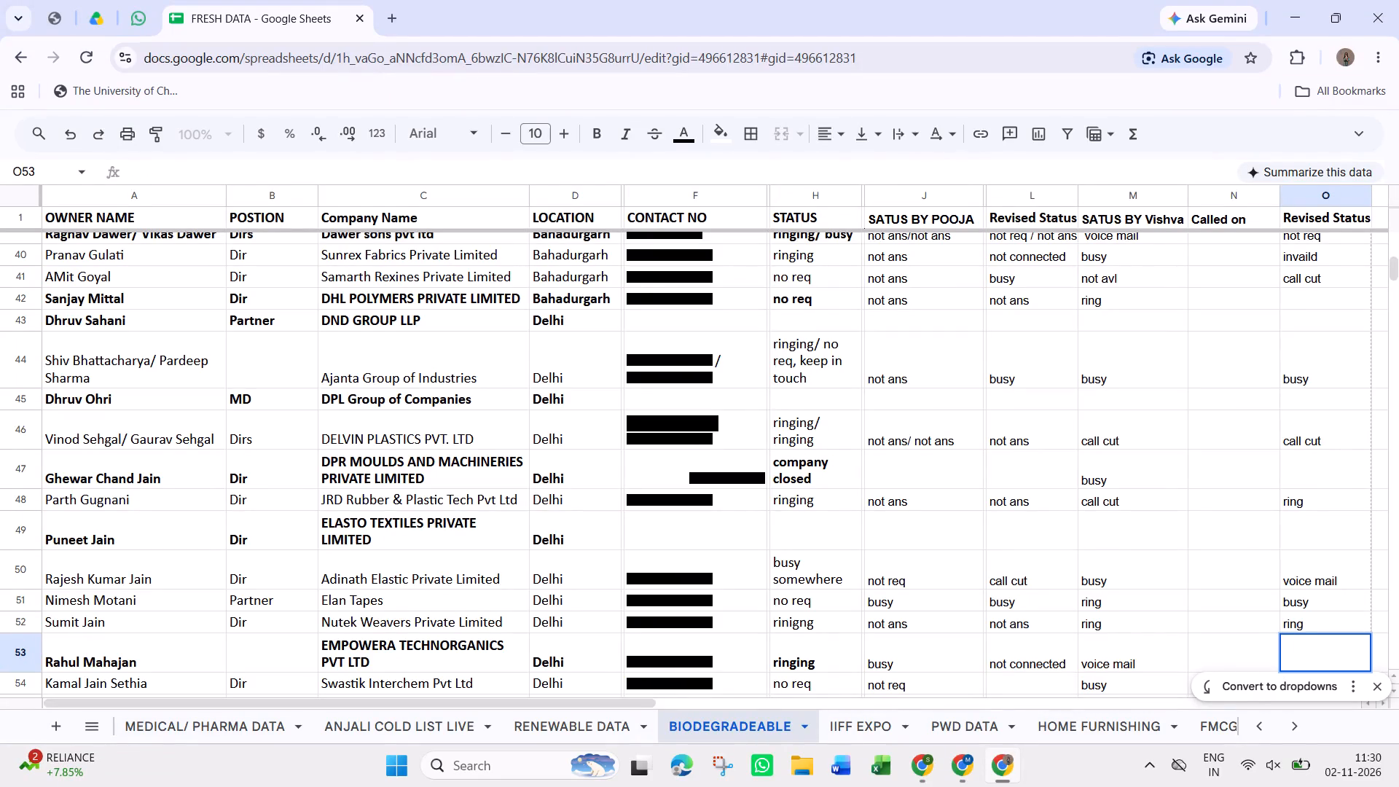
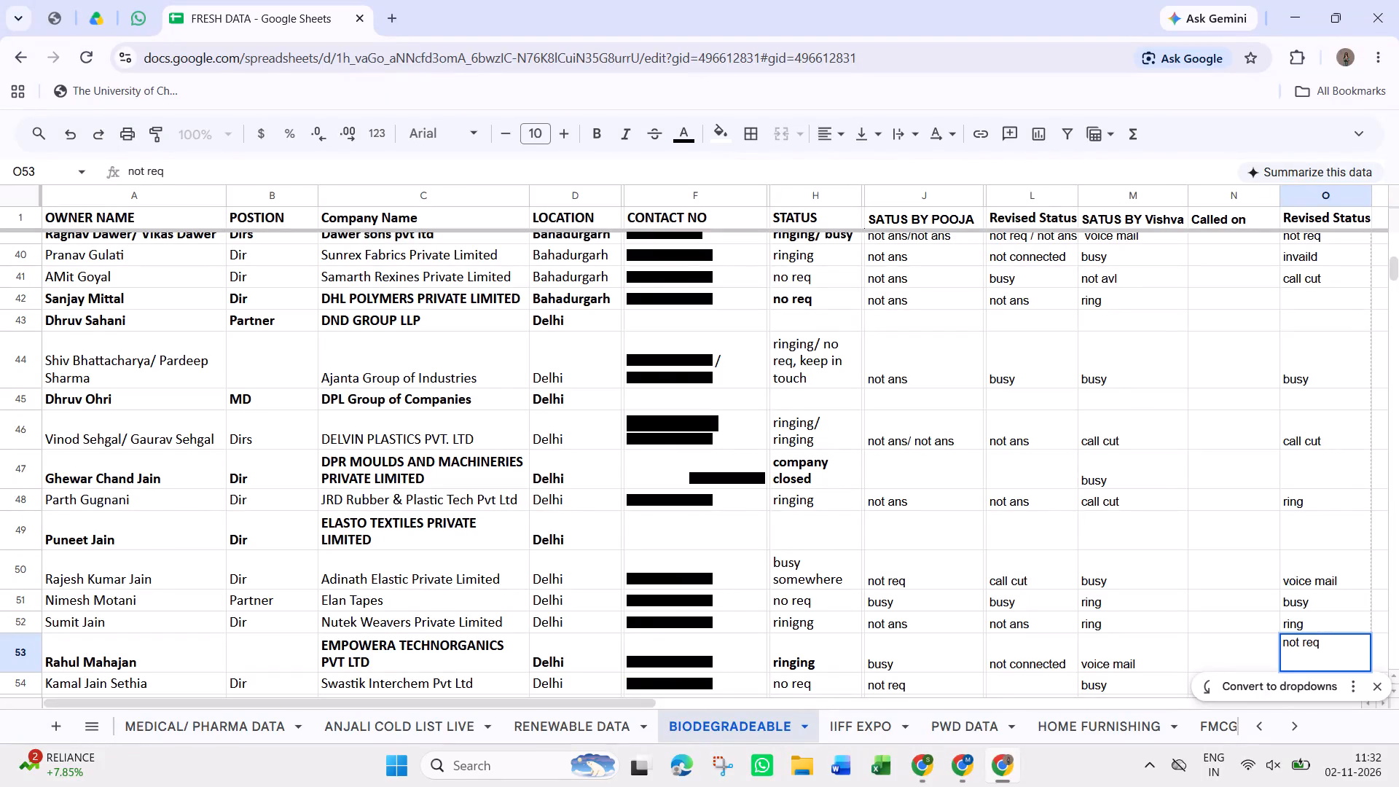
# Record "not req" as the last Revised Status for Empowera Technorganics Pvt Ltd in row 53.
pyautogui.press('Return')
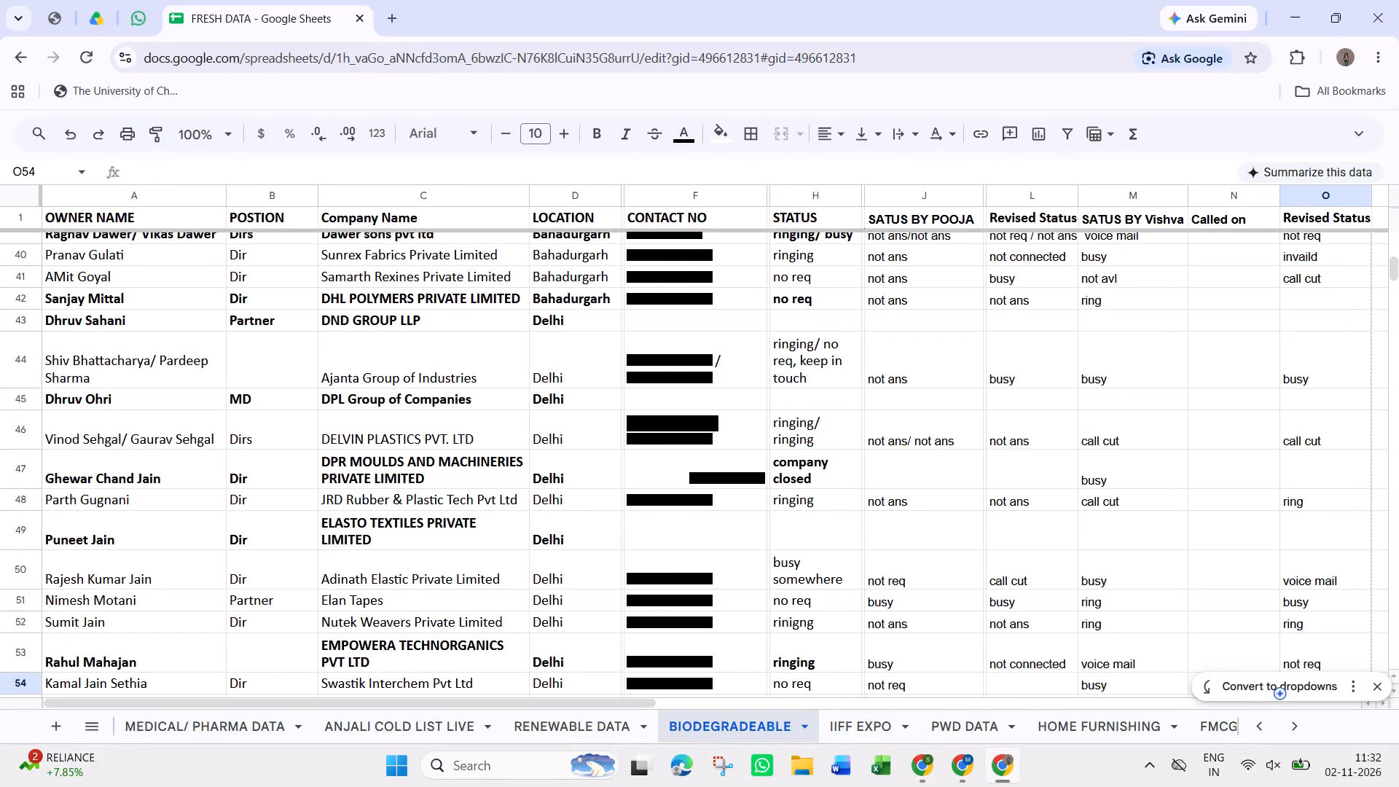
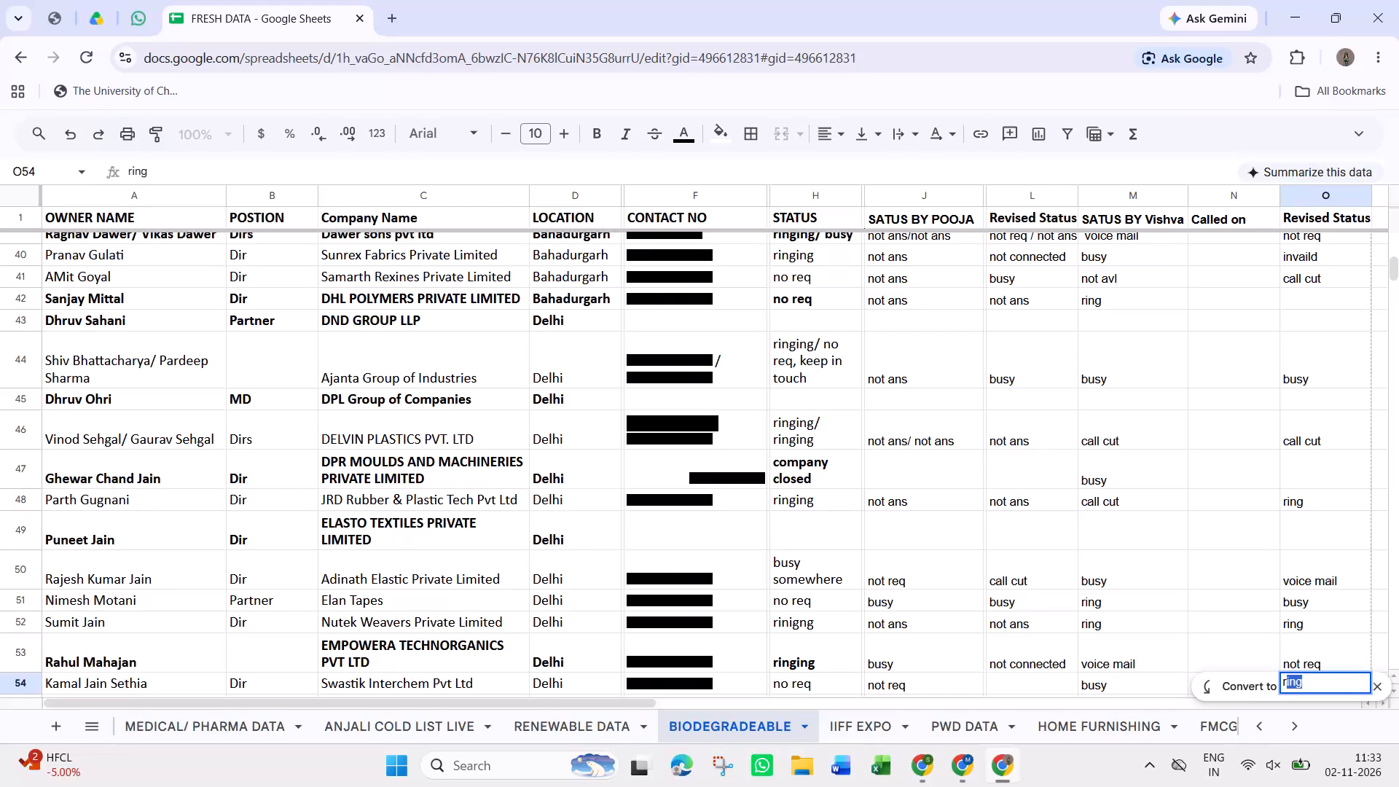
# Record "ring" as the last Revised Status for Swastik Interchem Pvt Ltd in row 54.
pyautogui.press('Return')
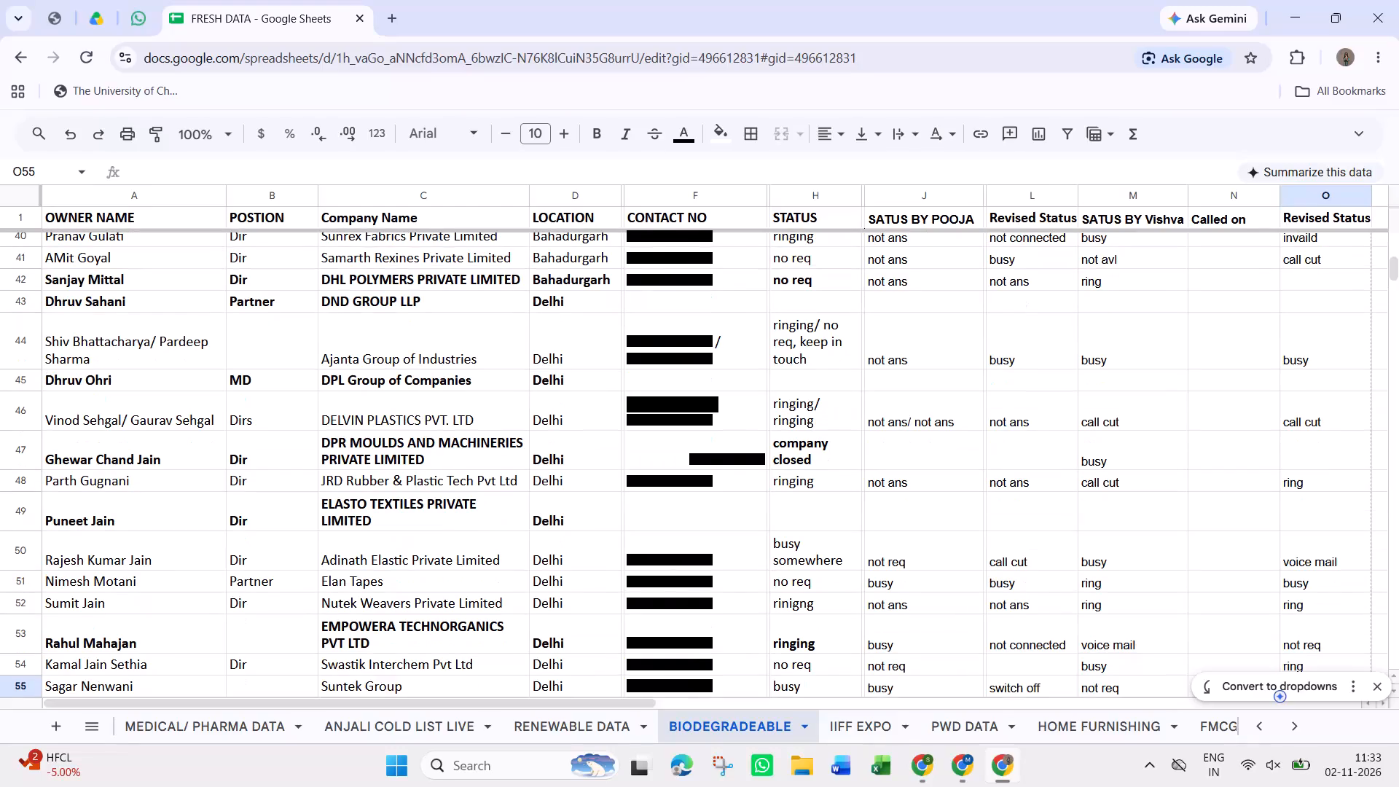
# Skip Suntek Group and Chemtech Marketing and go to the last Revised Status cell for Chemco India Chemicals & Fertilizers in row 57.
pyautogui.press('Return')
pyautogui.press('Return')
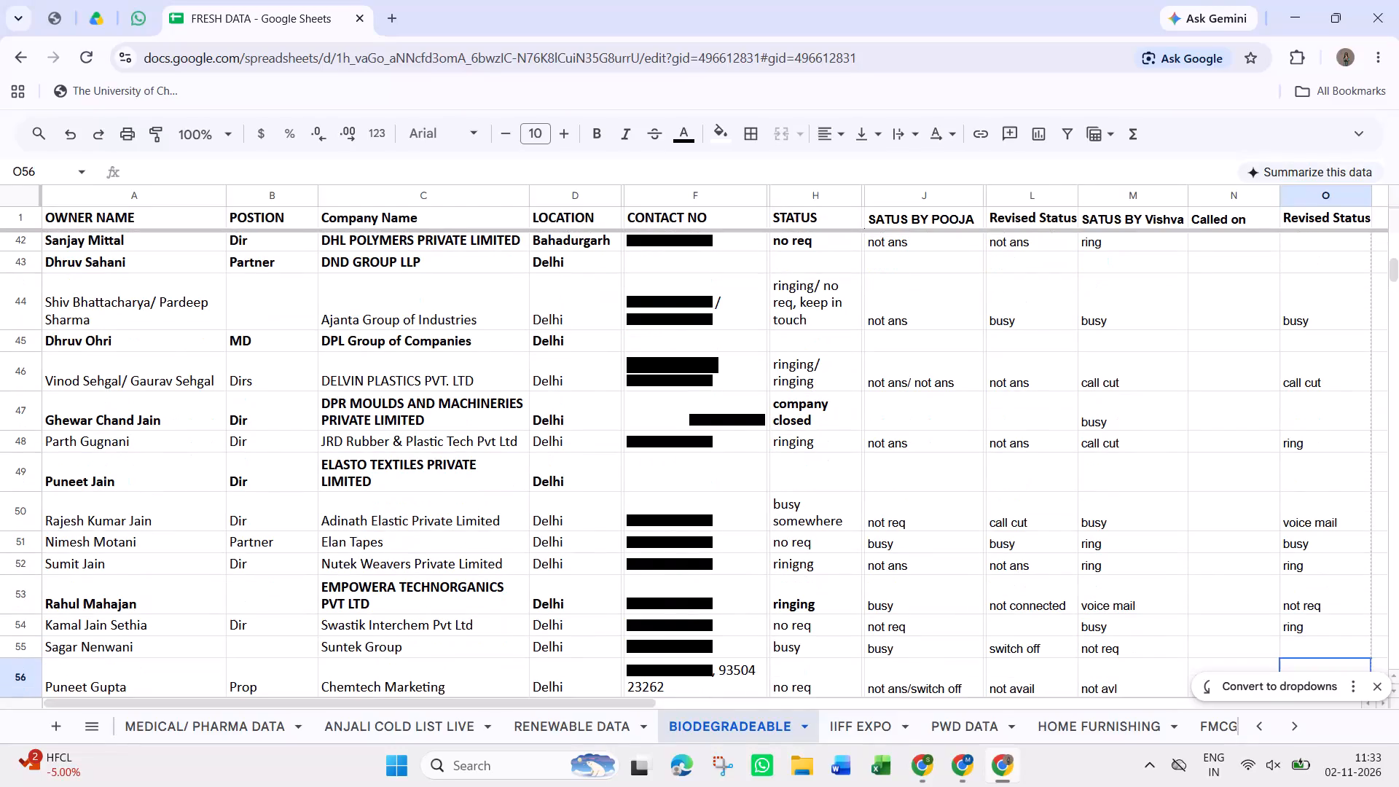
pyautogui.press('Return')
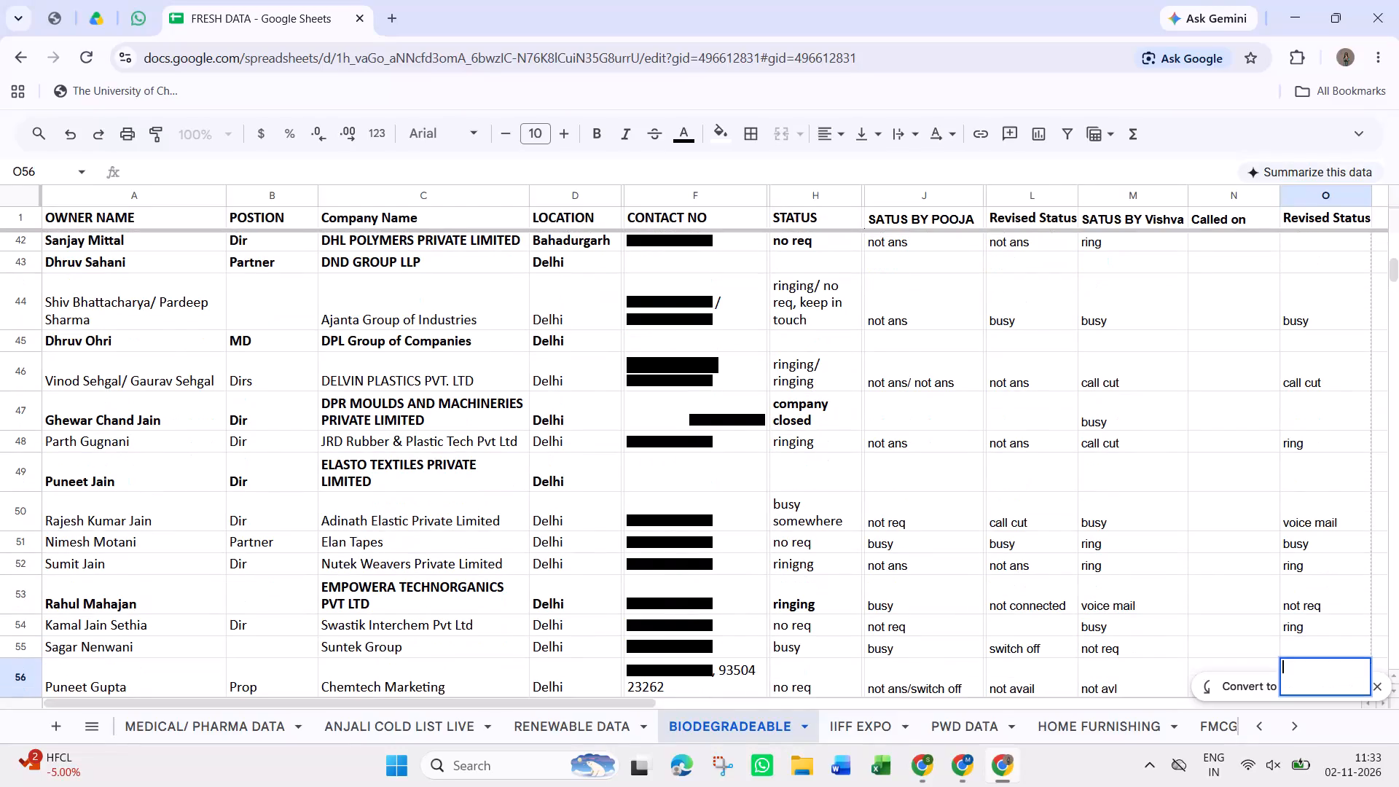
pyautogui.press('Return')
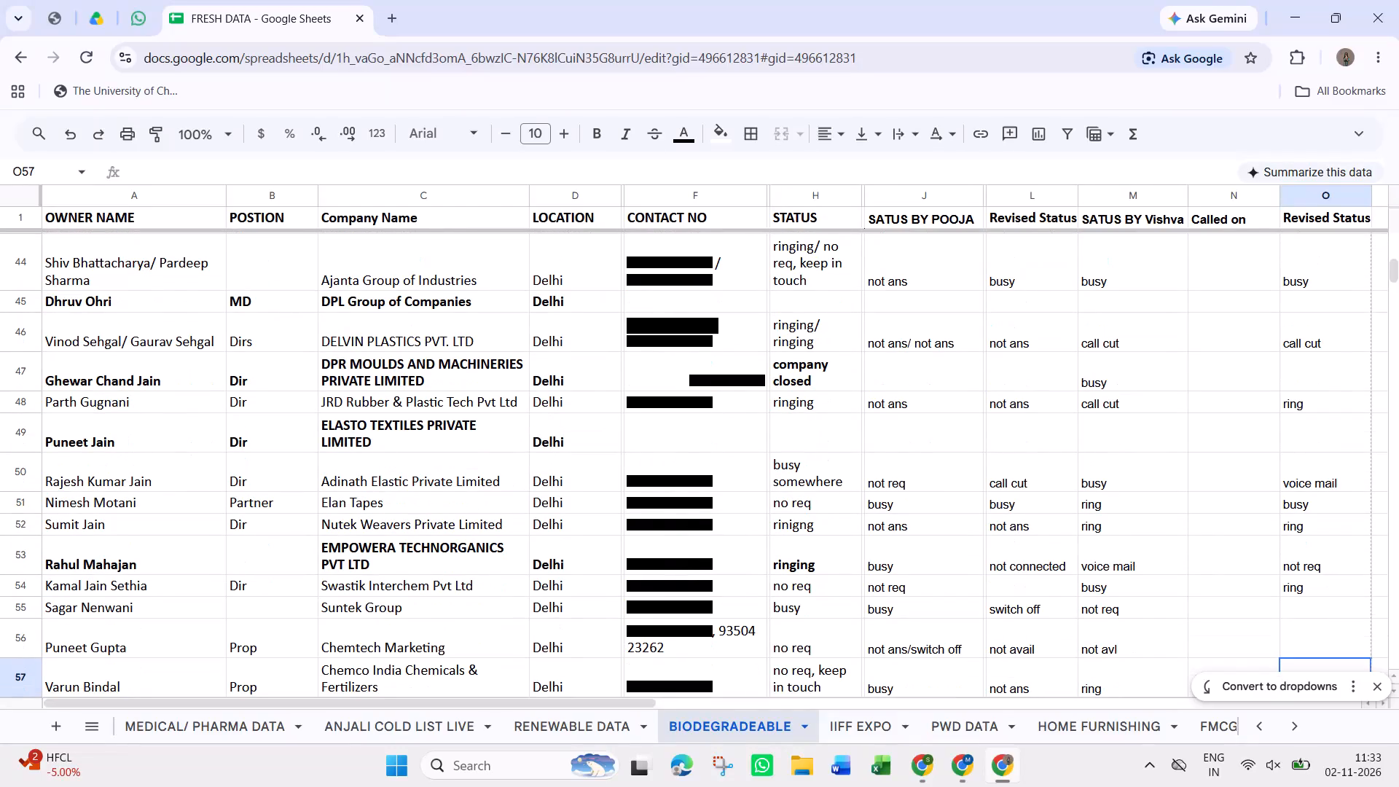
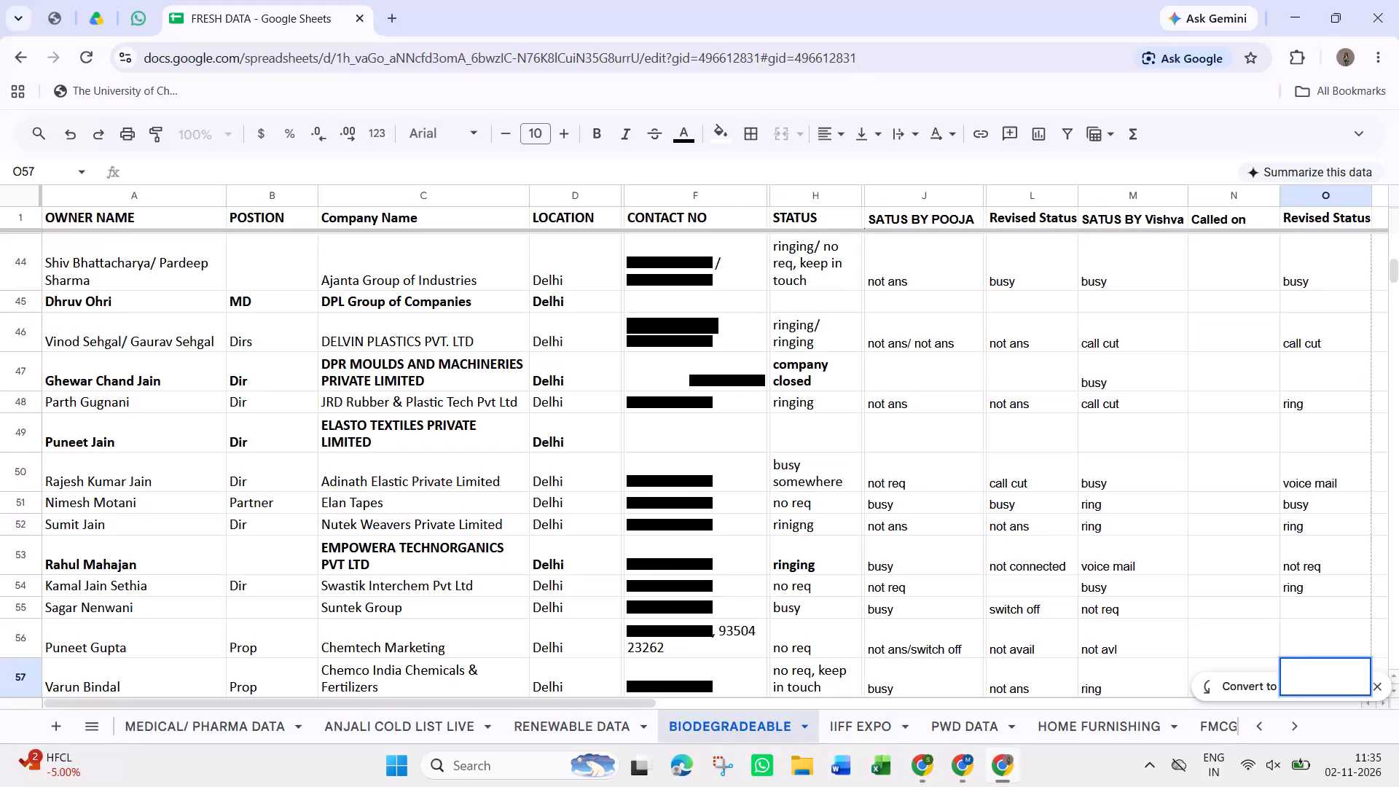
# Record "not req" as the last Revised Status for Chemco India Chemicals & Fertilizers in row 57.
pyautogui.write('no')
pyautogui.write('t req')
pyautogui.press('Return')
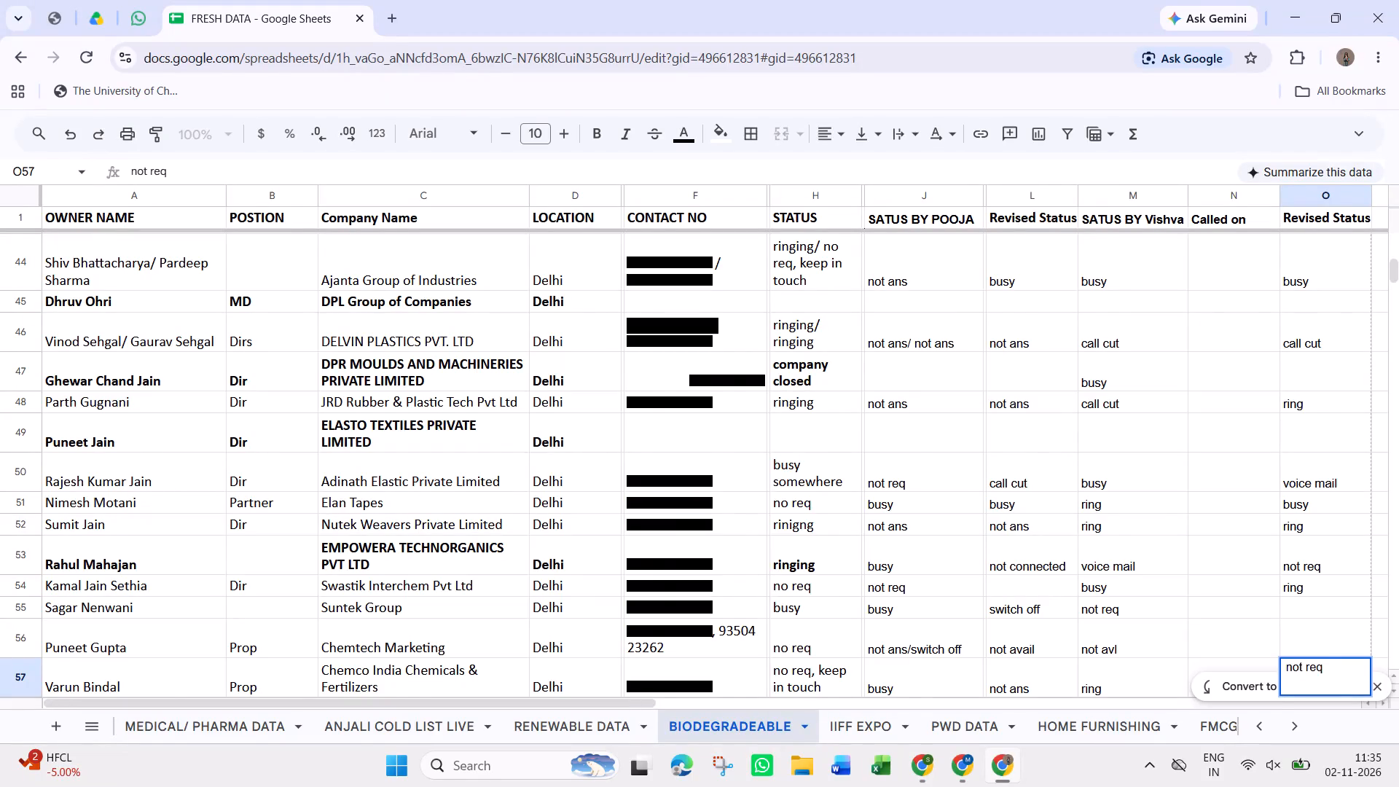